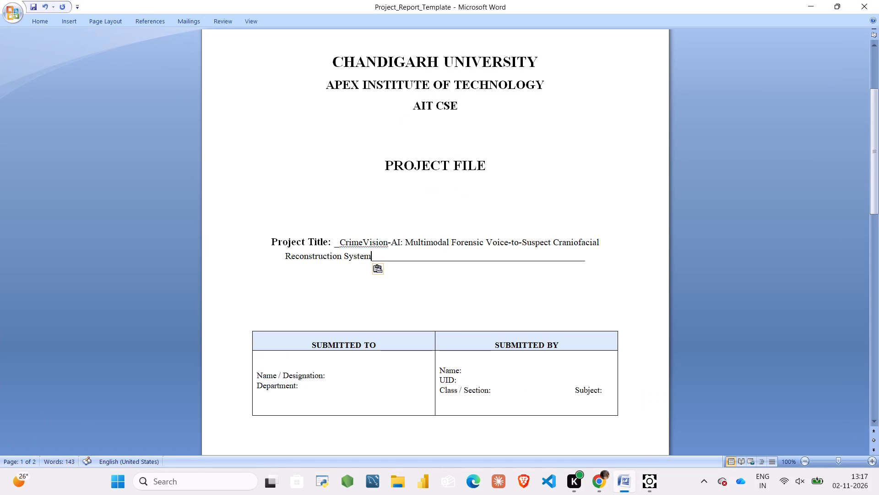
Delete the leftover blank underline after the pasted project title and place the cursor before CrimeVision-AI.
left_click(586, 263)
key("BackSpace")
key("BackSpace")
key("BackSpace")
key("BackSpace")
key("BackSpace")
key("BackSpace")
key("BackSpace")
key("BackSpace")
key("BackSpace")
key("BackSpace")
key("BackSpace")
key("BackSpace")
key("BackSpace")
key("BackSpace")
key("BackSpace")
key("BackSpace")
key("BackSpace")
key("BackSpace")
key("BackSpace")
key("BackSpace")
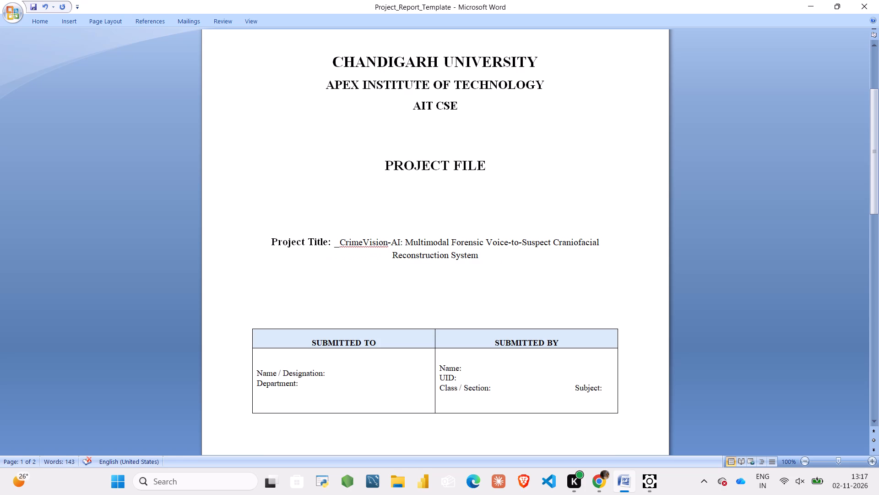
left_click(339, 242)
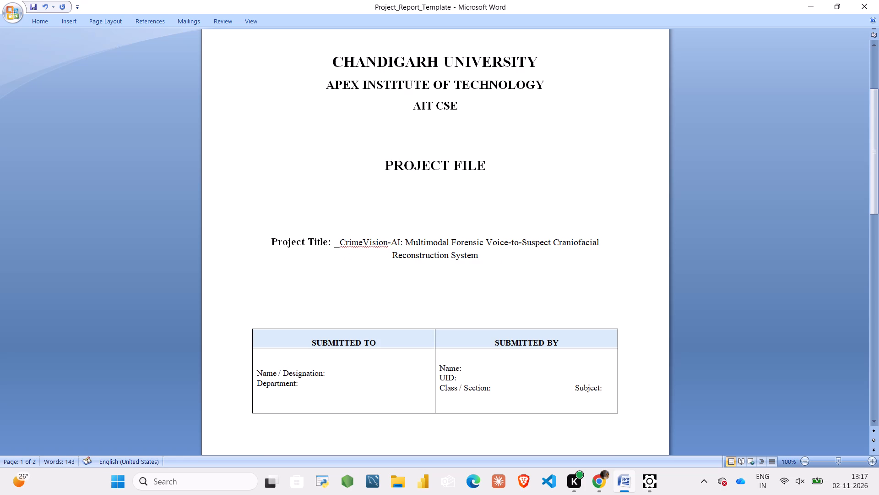
Remove the stray underscore and extra space before CrimeVision-AI in the Project Title line.
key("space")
left_click(341, 240)
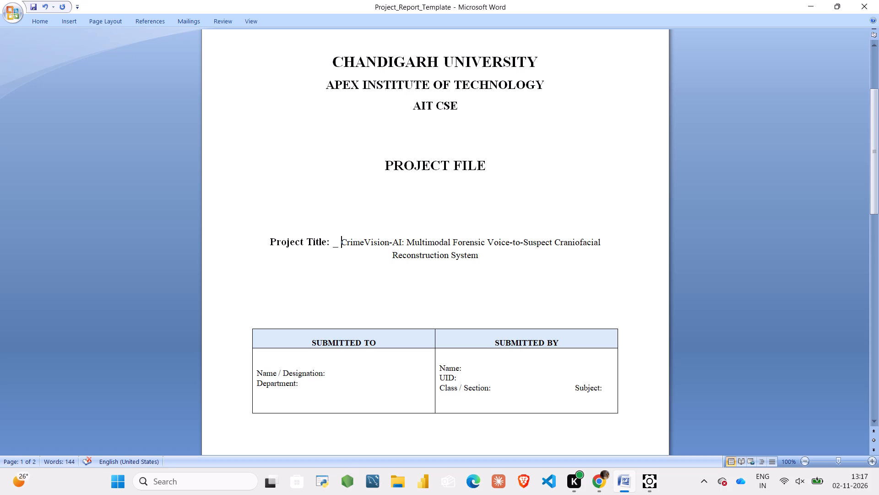
key("BackSpace")
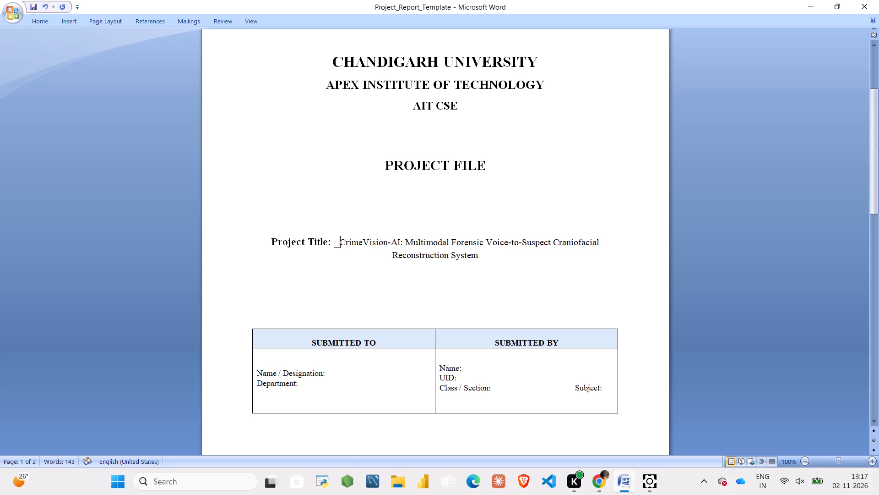
key("BackSpace")
Make the pasted project title text bold and set the whole Project Title line to 14 pt.
left_click_drag(338, 242, 475, 262)
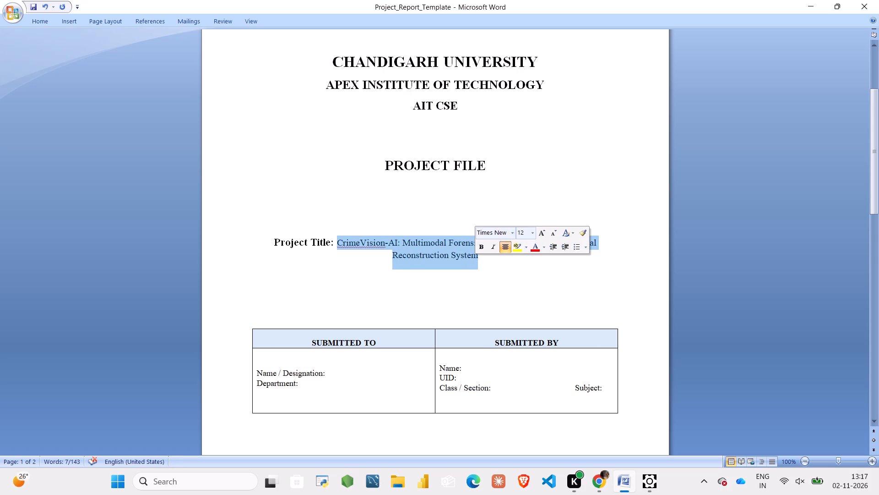
left_click(481, 245)
left_click(438, 258)
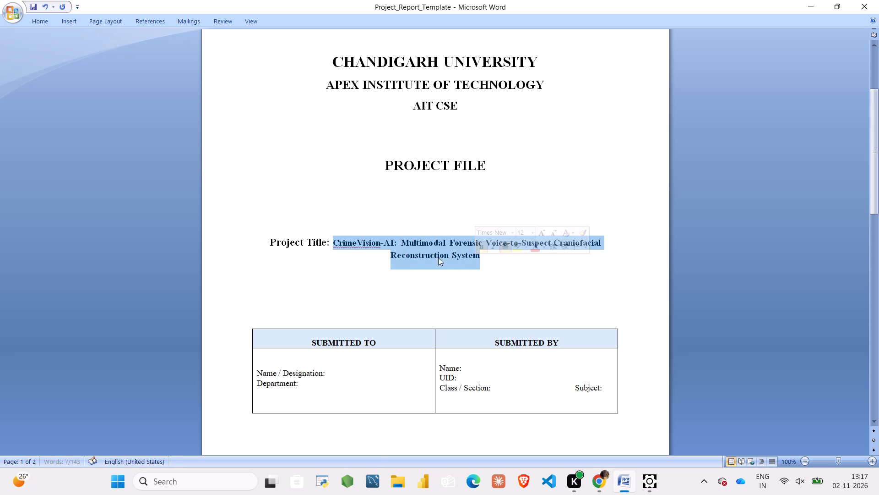
left_click_drag(265, 240, 326, 243)
left_click(348, 268)
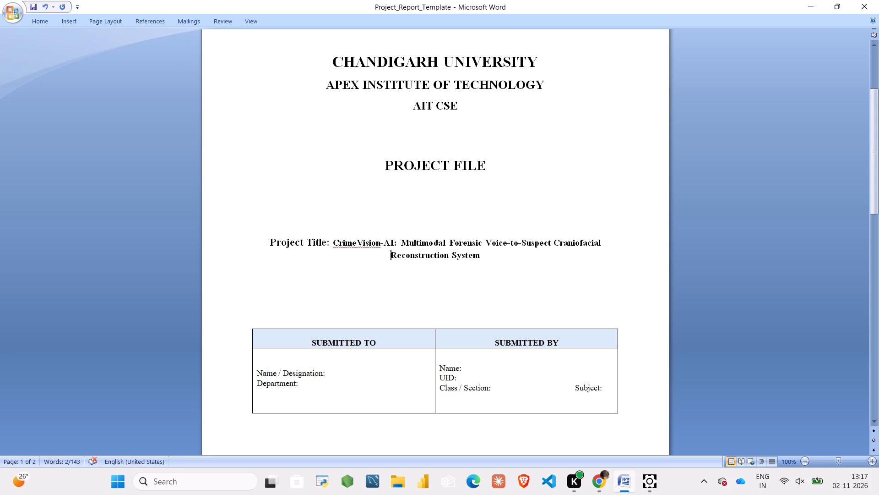
left_click_drag(267, 242, 508, 275)
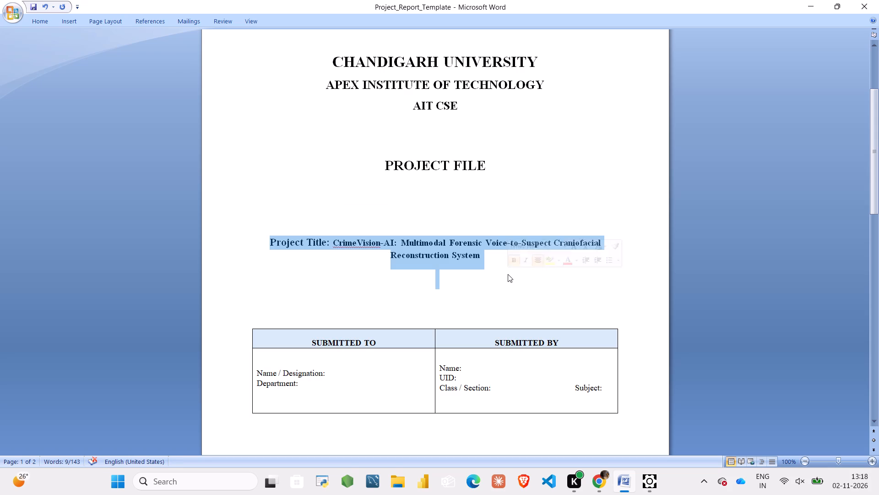
left_click(564, 251)
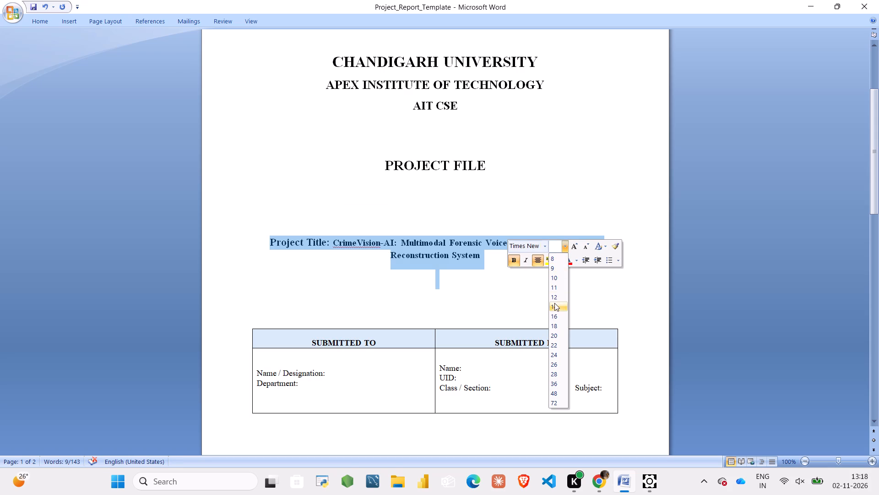
left_click(554, 304)
left_click(459, 282)
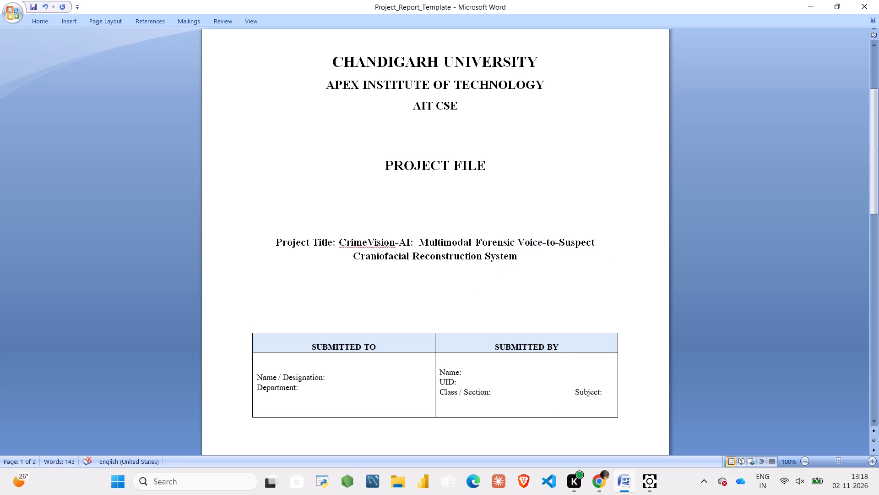
Fill in the student's name and UID in the Submitted By cell of the cover page table.
scroll(509, 282, "down", 1)
left_click(329, 234)
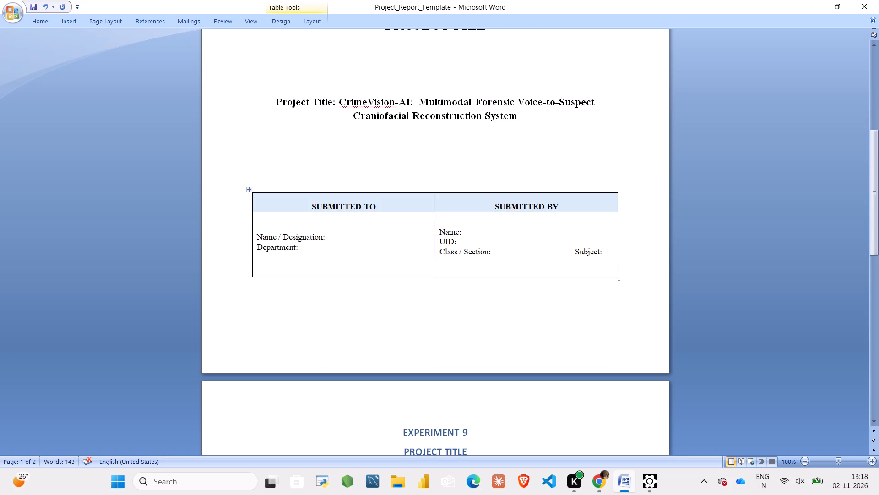
left_click(468, 237)
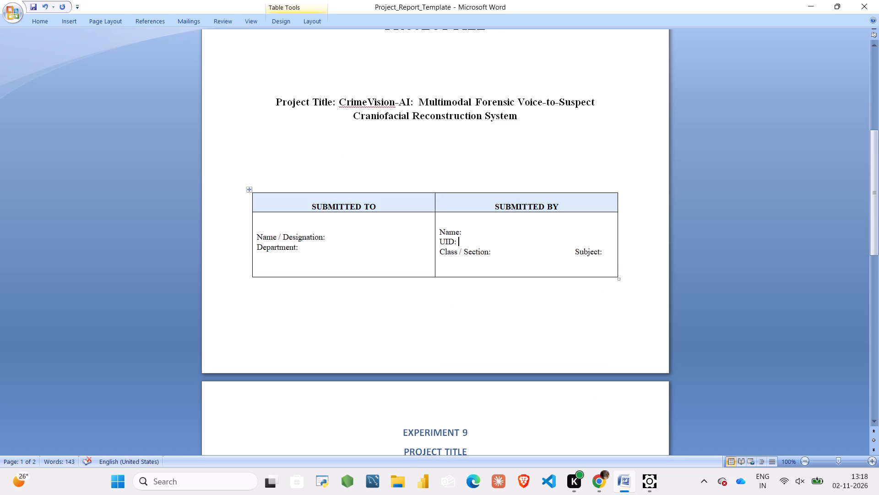
left_click(468, 231)
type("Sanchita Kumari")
left_click(464, 240)
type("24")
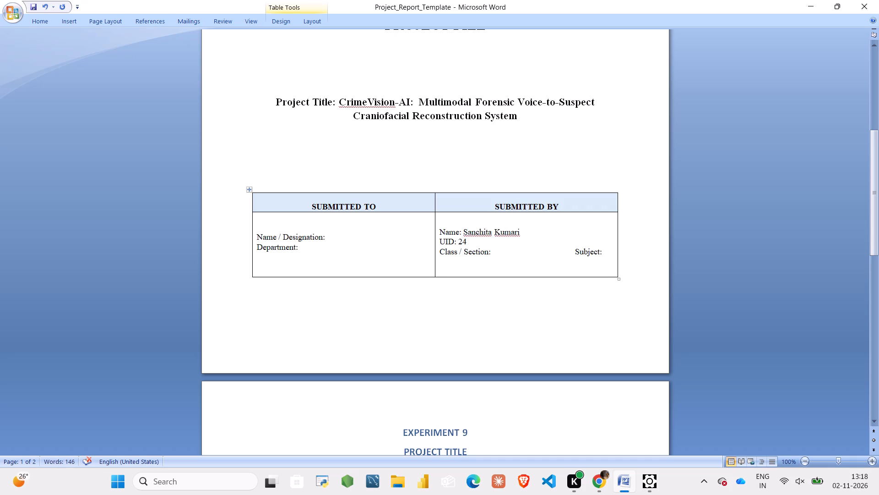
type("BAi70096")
Enter "24AML-5(B)" as the Class / Section and "Advanced Database Management System" as the Subject in the Submitted By cell.
left_click(491, 254)
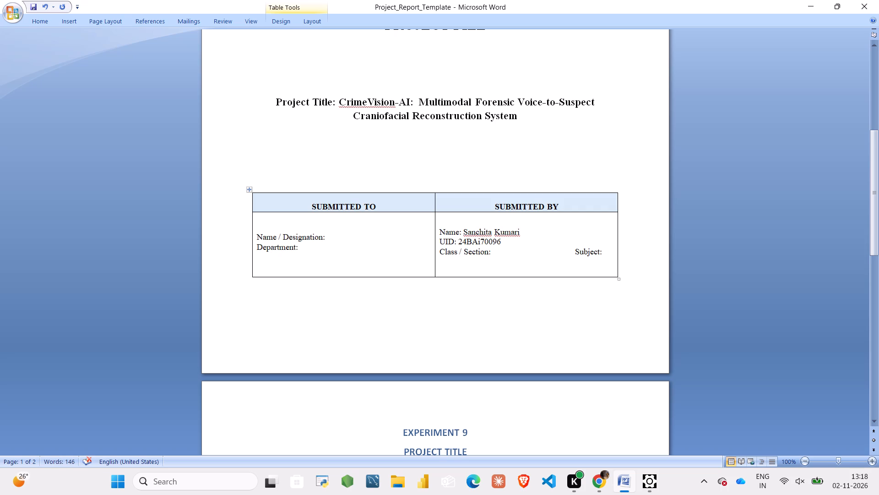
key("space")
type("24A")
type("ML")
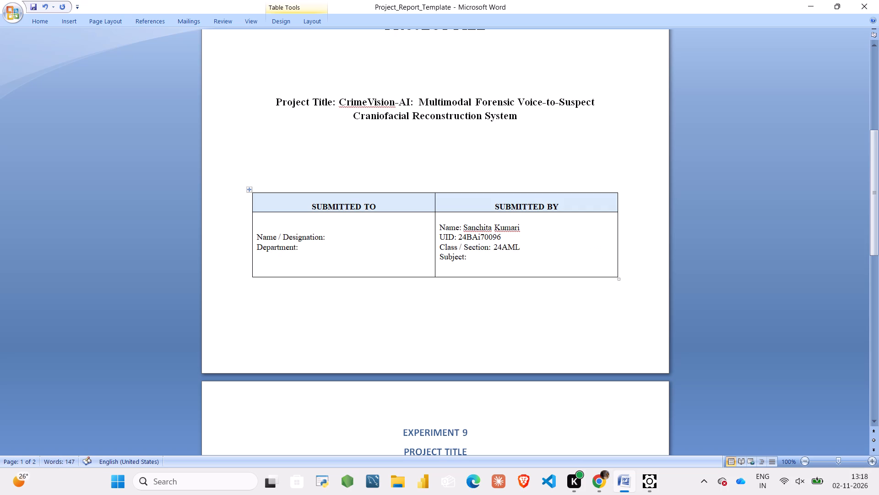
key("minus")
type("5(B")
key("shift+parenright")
left_click(480, 260)
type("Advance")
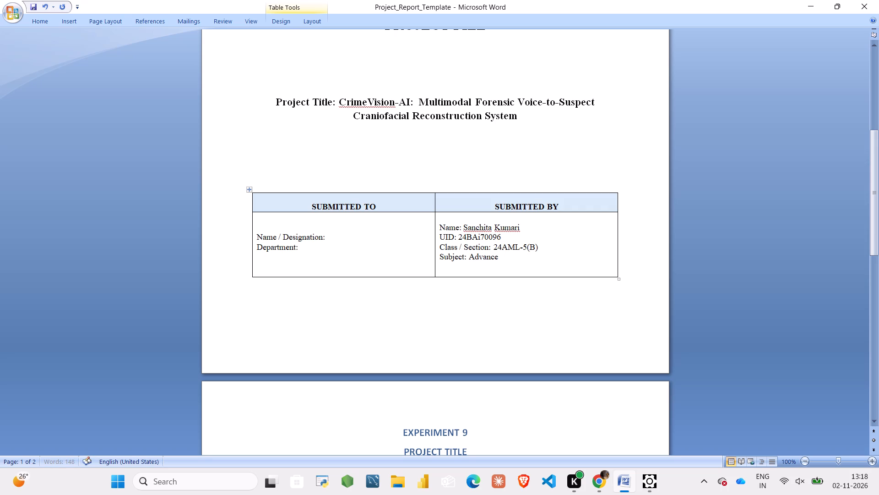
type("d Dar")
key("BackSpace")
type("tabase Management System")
Fill the Submitted To cell with the instructor's name, prefixed "Er.", and "AIT-CSE" as the Department.
left_click(336, 236)
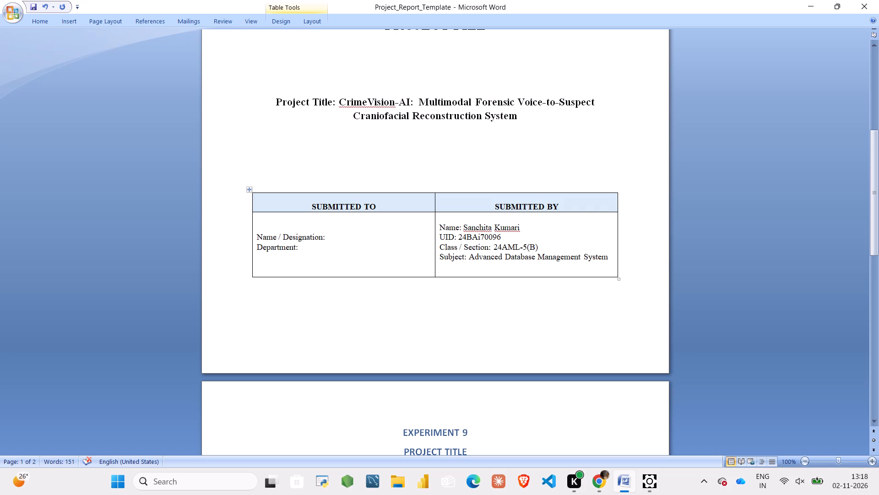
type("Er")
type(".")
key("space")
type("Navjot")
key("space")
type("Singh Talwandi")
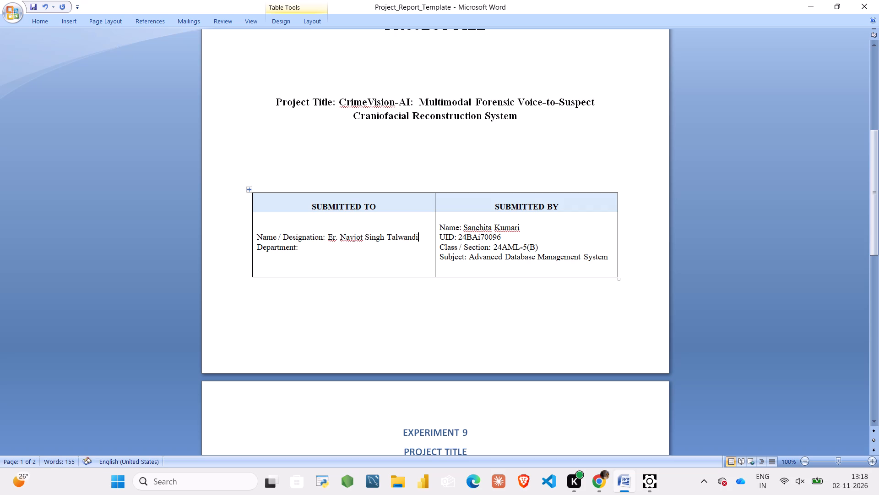
left_click(311, 248)
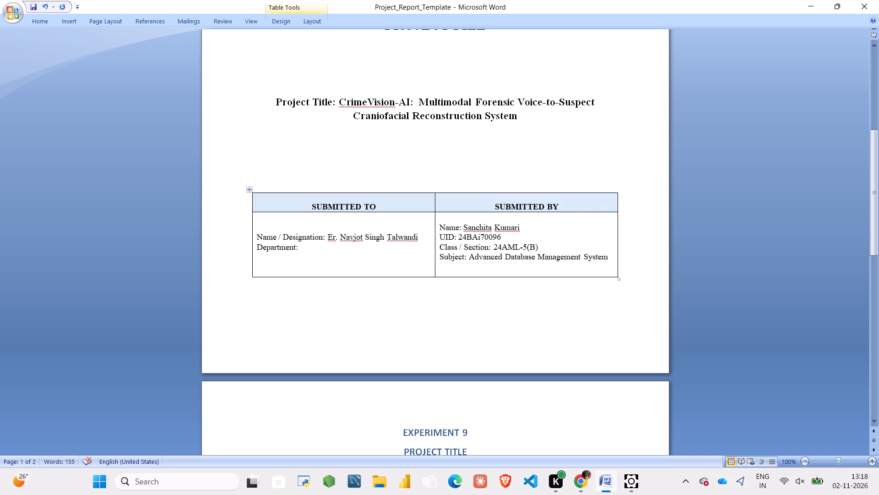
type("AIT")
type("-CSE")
Switch to Google Chrome.
left_click(600, 494)
left_click(456, 293)
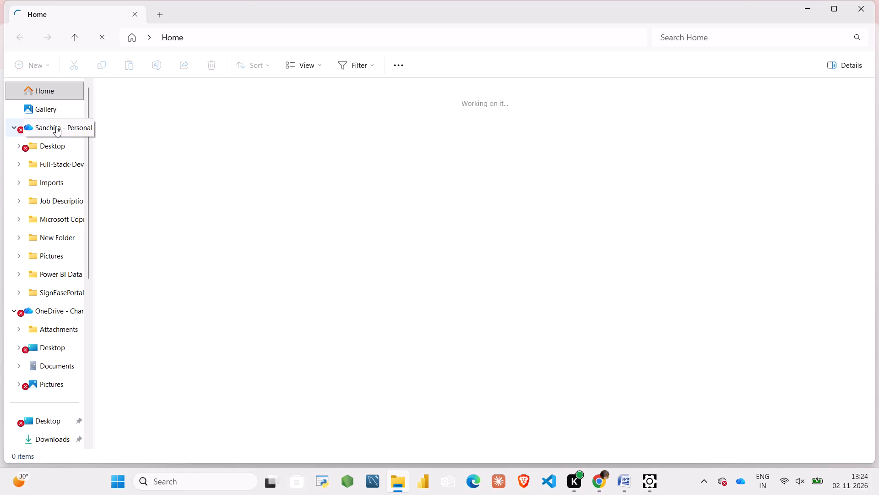
scroll(49, 252, "down", 8)
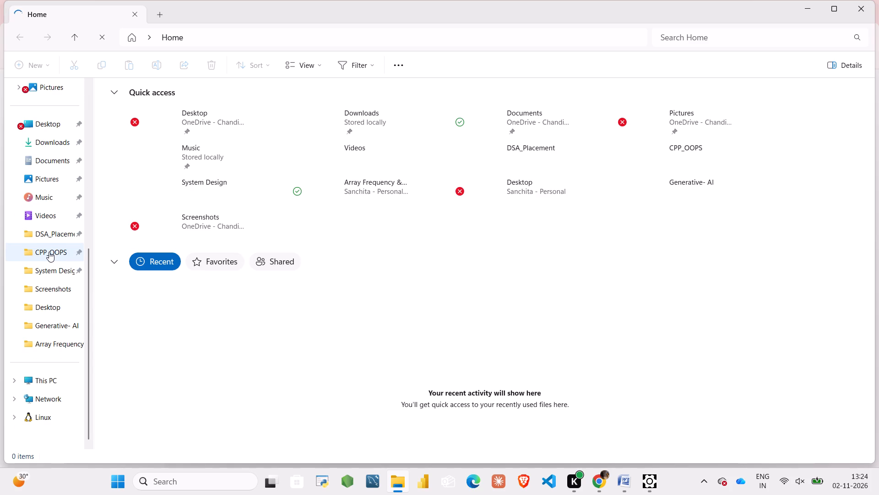
scroll(49, 252, "down", 1)
left_click(47, 286)
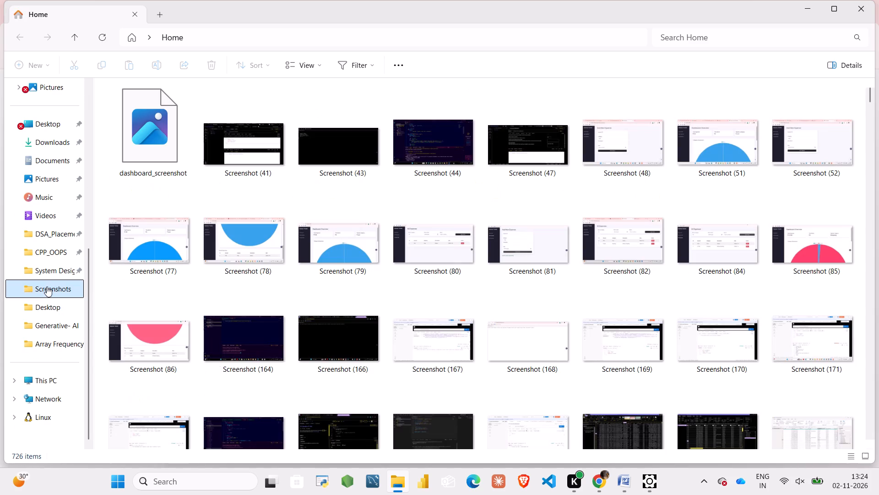
Browse the Screenshots folder's thumbnails, from the oldest to the newest captures, looking for CrimeVision AI project images.
left_click(468, 305)
left_click(852, 141)
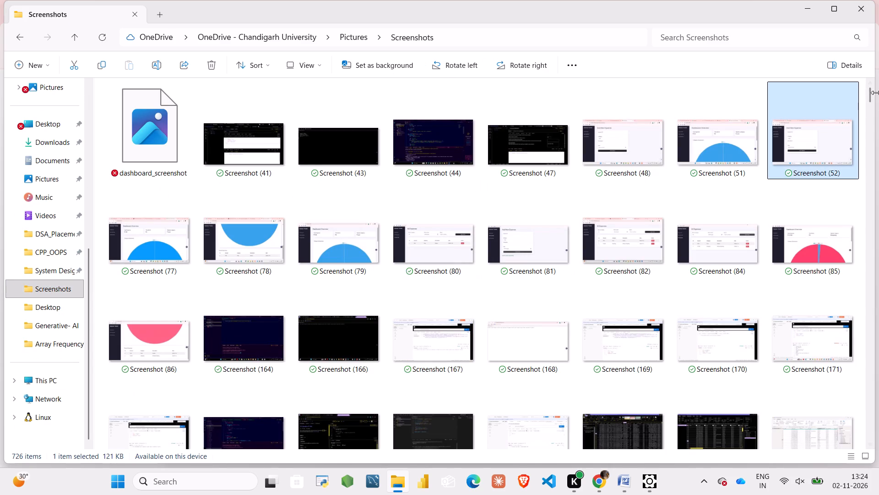
left_click(876, 99)
left_click_drag(870, 97, 877, 465)
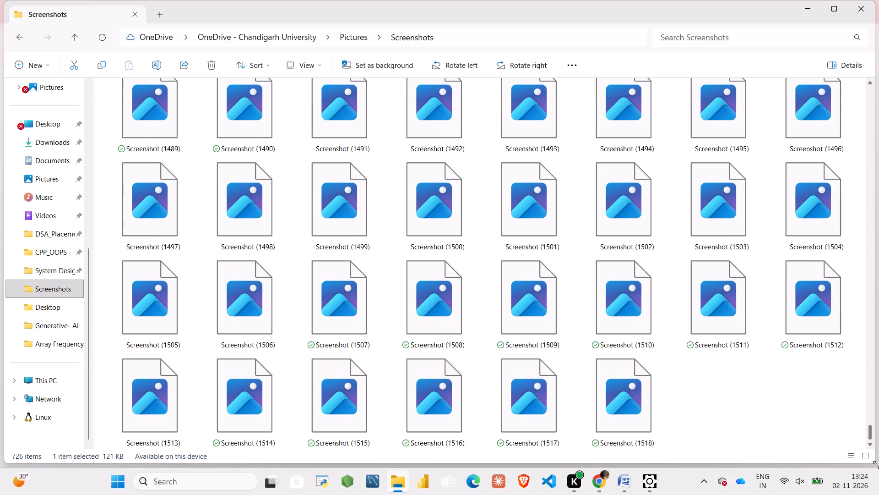
left_click(689, 413)
scroll(689, 413, "up", 6)
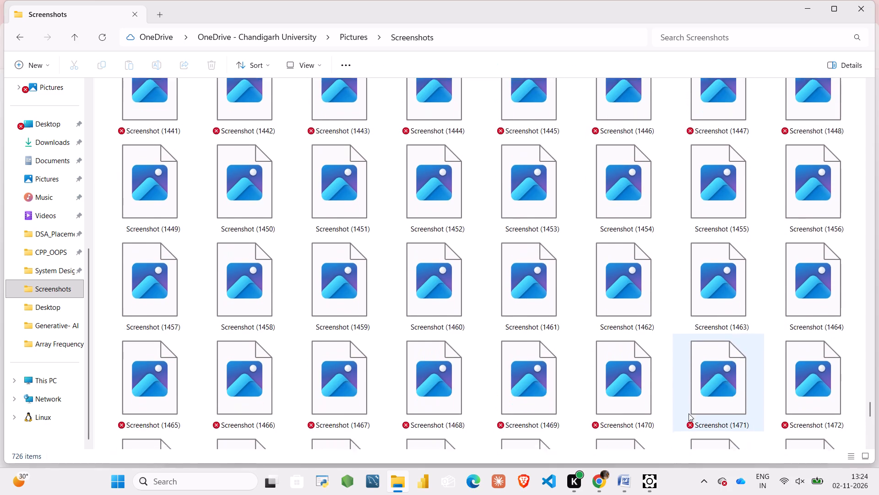
scroll(689, 413, "up", 12)
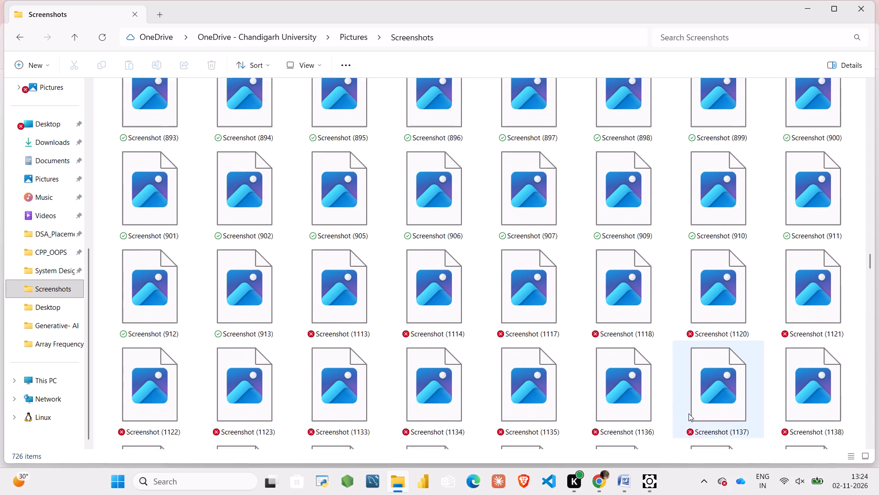
scroll(689, 413, "up", 3)
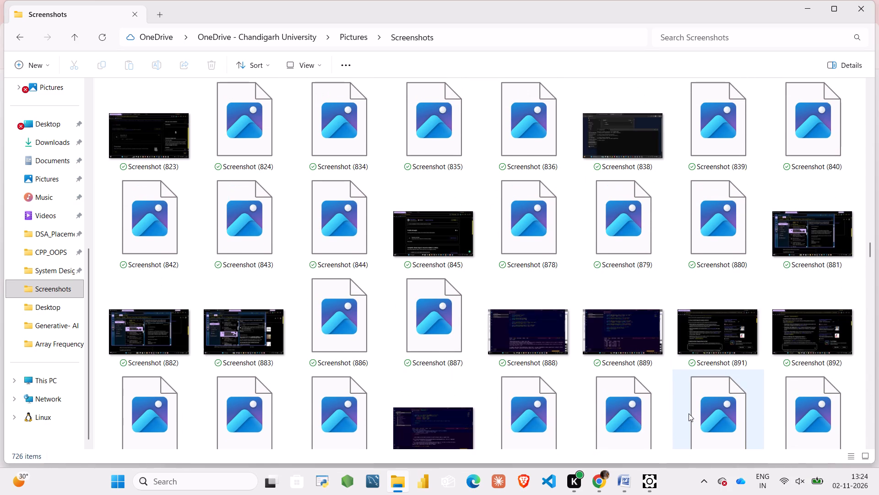
scroll(689, 413, "up", 3)
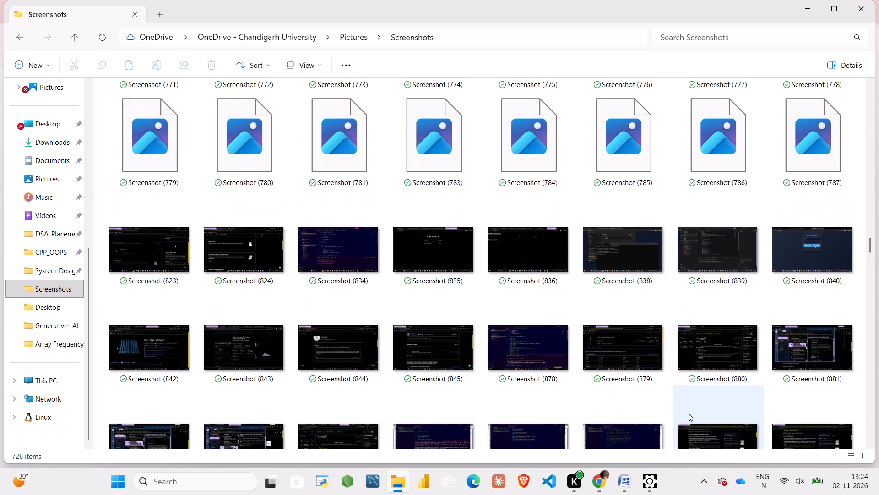
scroll(689, 413, "up", 3)
scroll(689, 413, "down", 1)
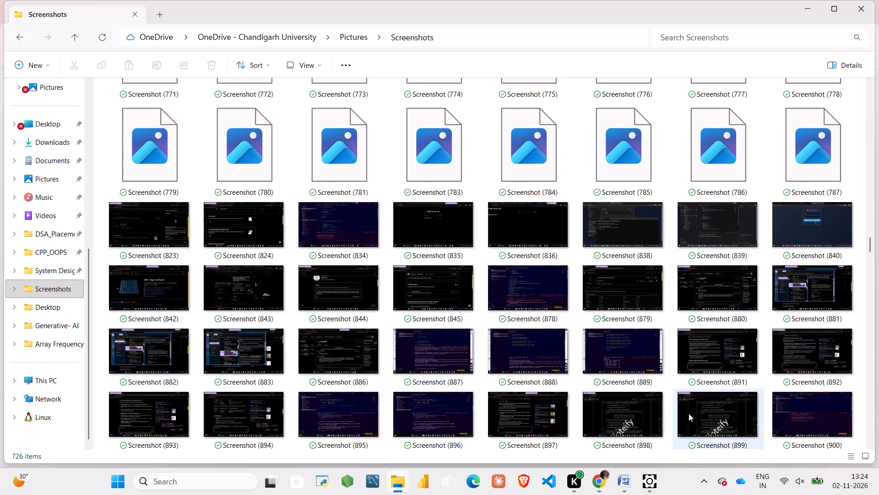
scroll(689, 413, "down", 6)
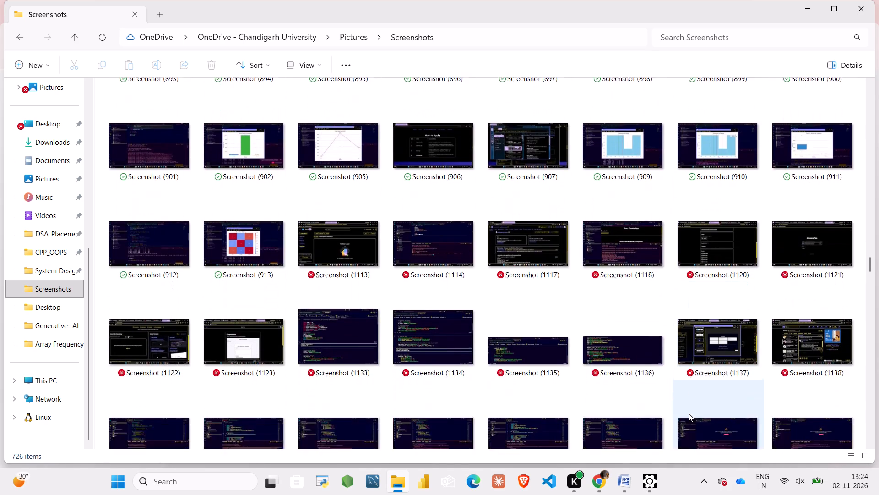
scroll(689, 413, "down", 4)
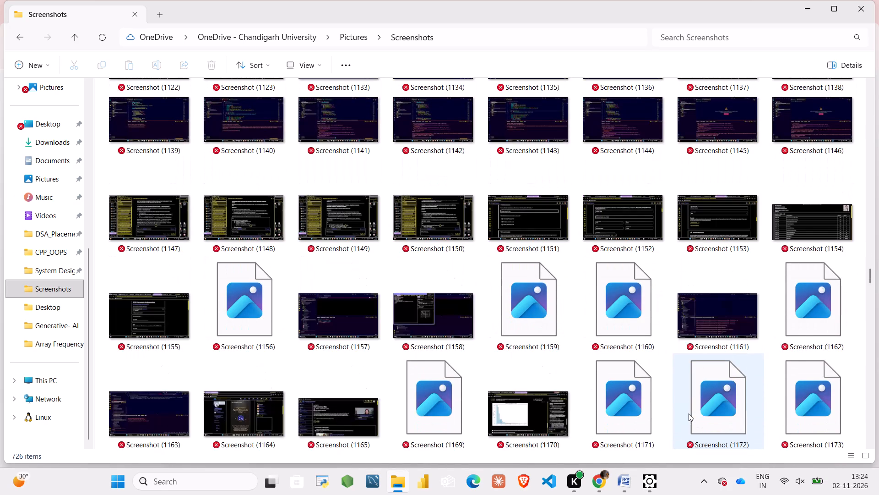
scroll(689, 413, "down", 2)
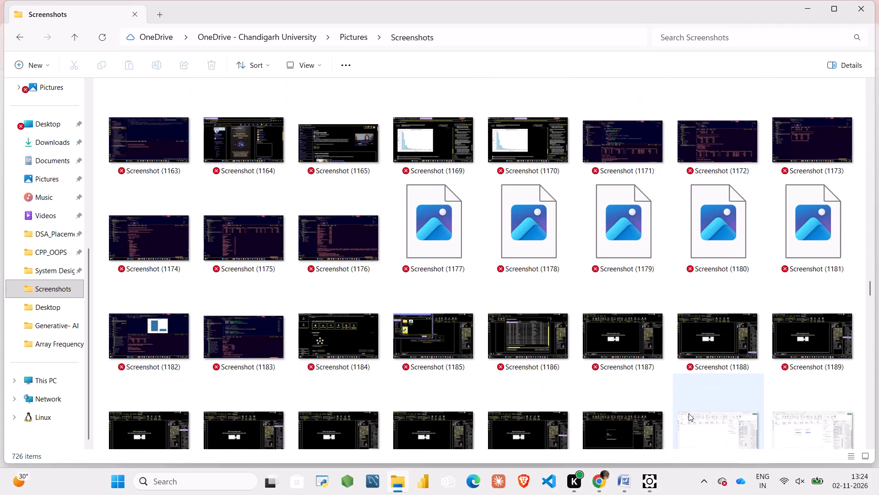
scroll(689, 413, "down", 5)
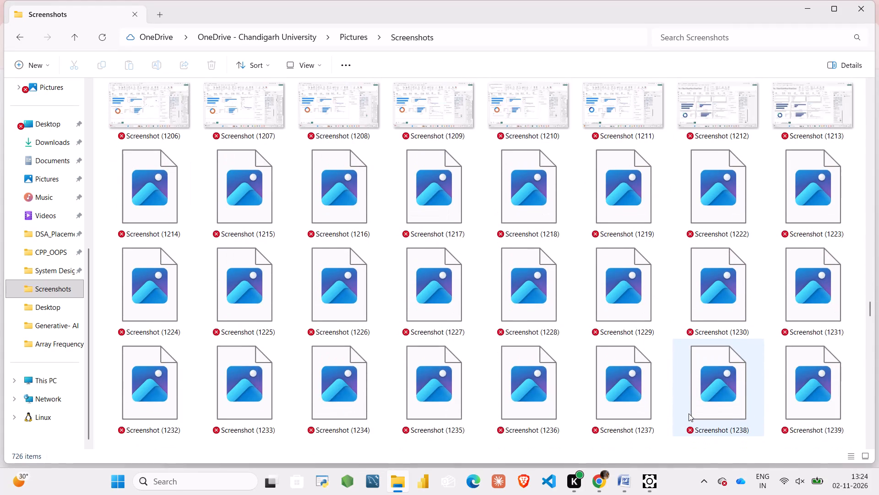
scroll(689, 413, "up", 2)
scroll(689, 413, "down", 1)
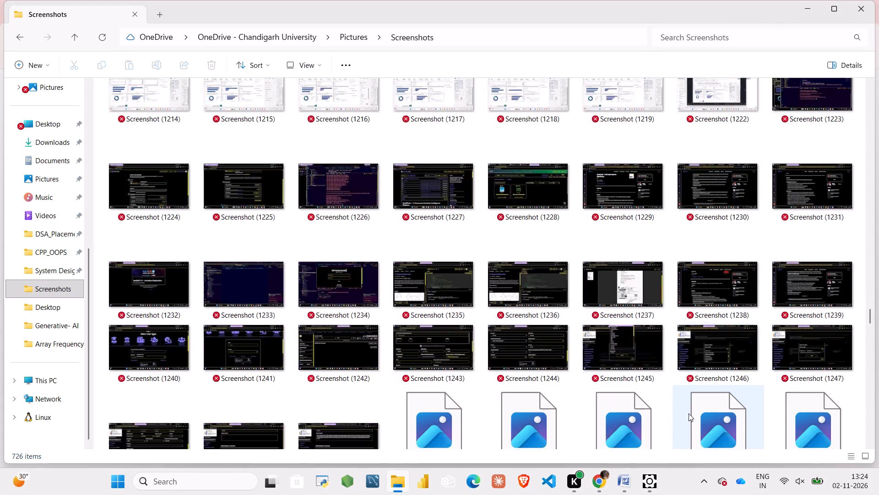
scroll(689, 413, "down", 4)
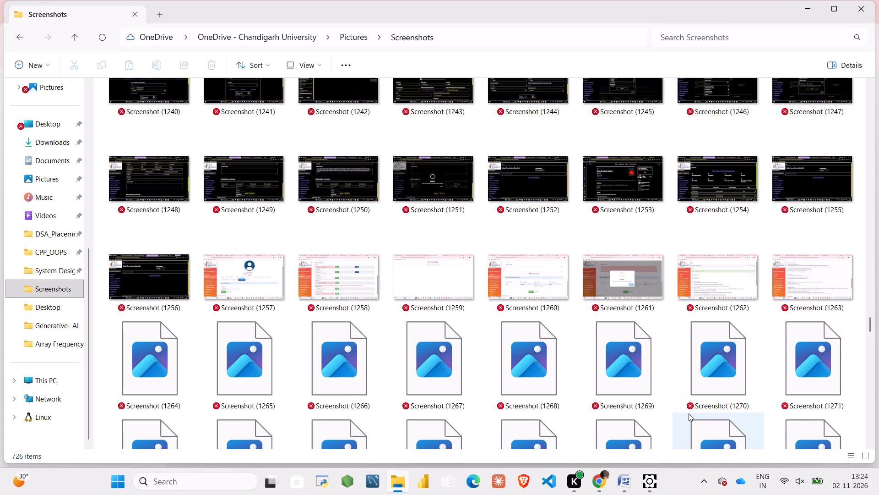
scroll(689, 413, "down", 3)
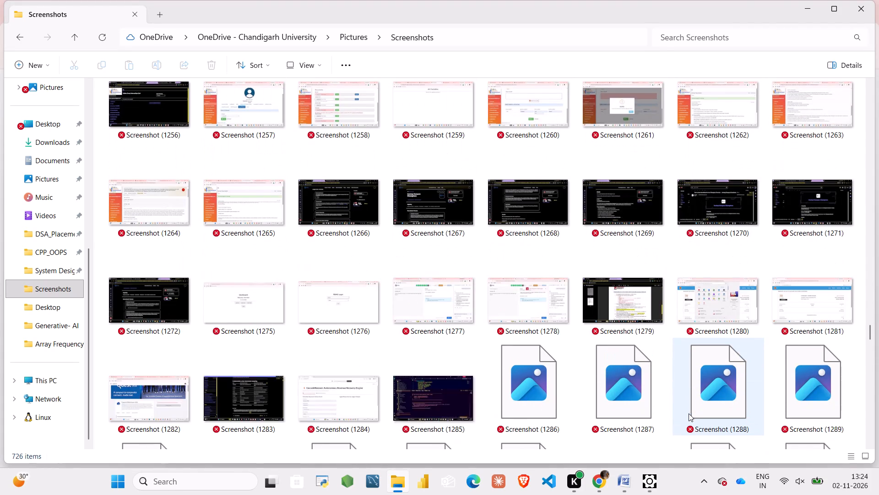
scroll(689, 413, "down", 3)
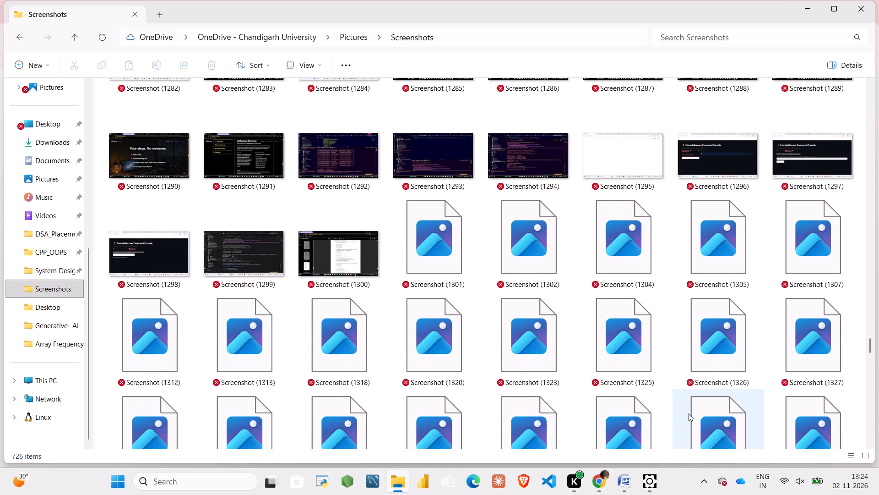
scroll(689, 413, "down", 1)
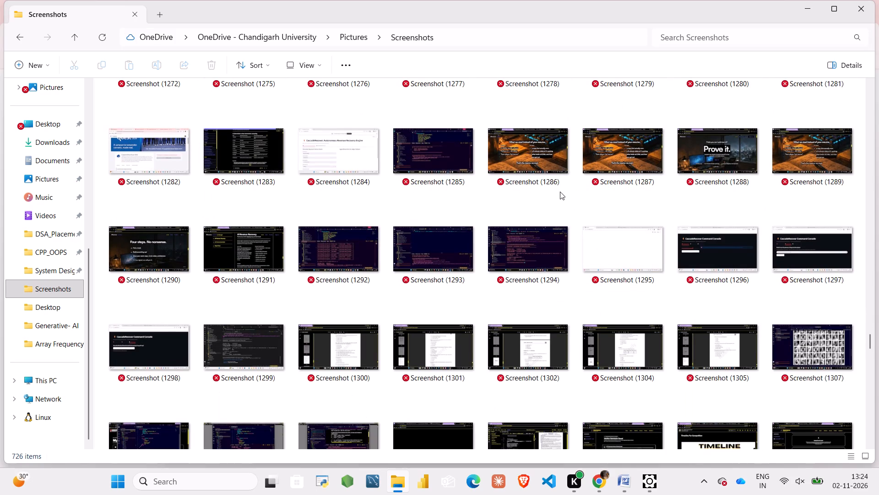
Open Screenshot (1286) to check it, close the preview, and delete that file from the Screenshots folder.
double_click(533, 156)
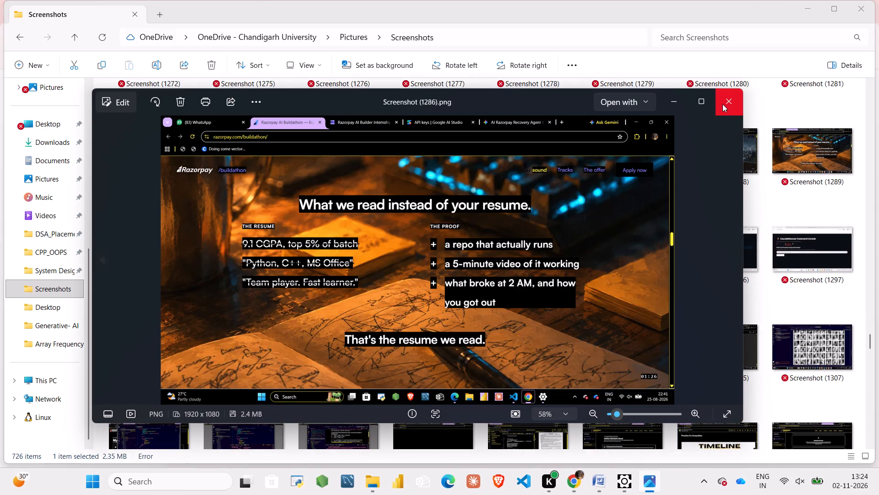
left_click(722, 104)
right_click(536, 158)
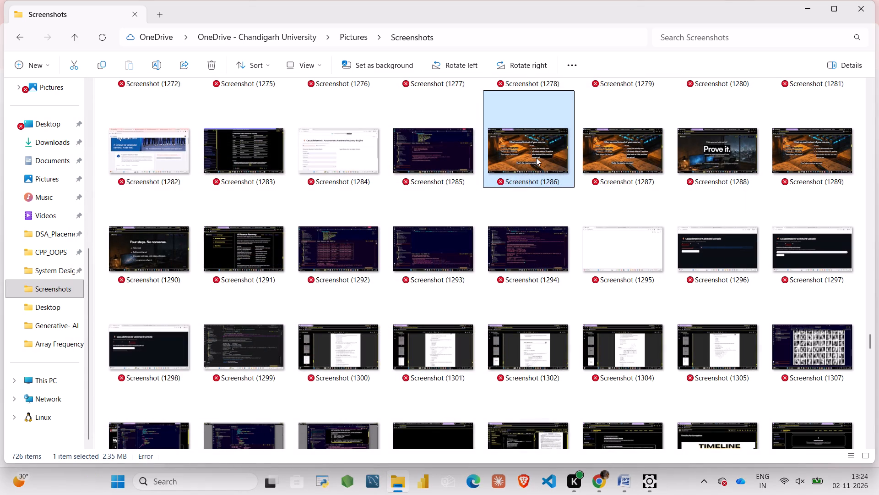
left_click(703, 12)
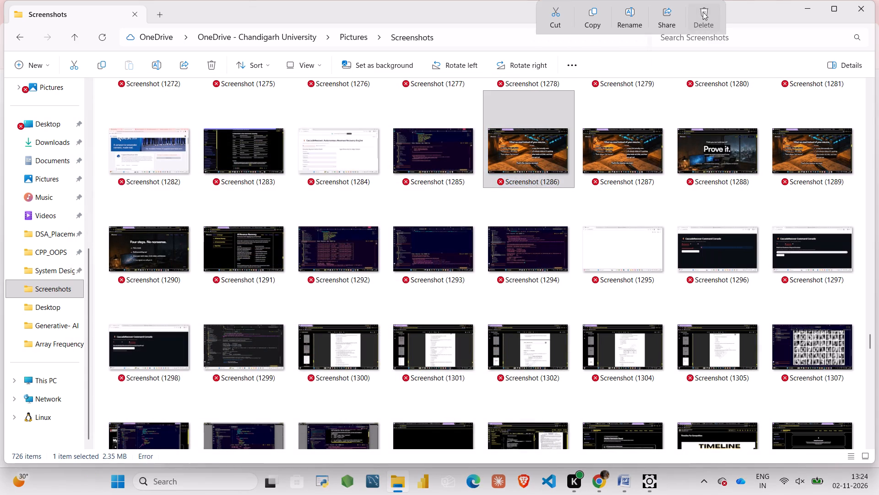
Examine the later thumbnails, through the 1300s and into the 1400s, for captures of the CrimeVision AI interface.
scroll(570, 226, "down", 3)
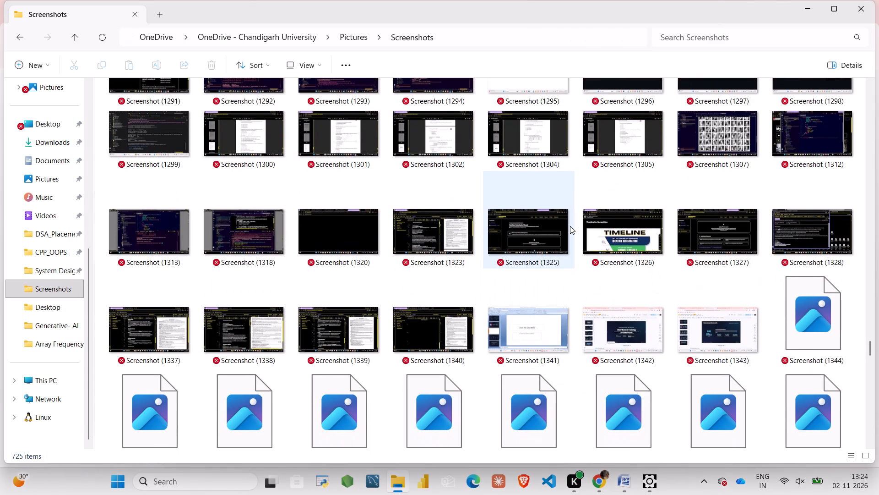
scroll(570, 226, "down", 6)
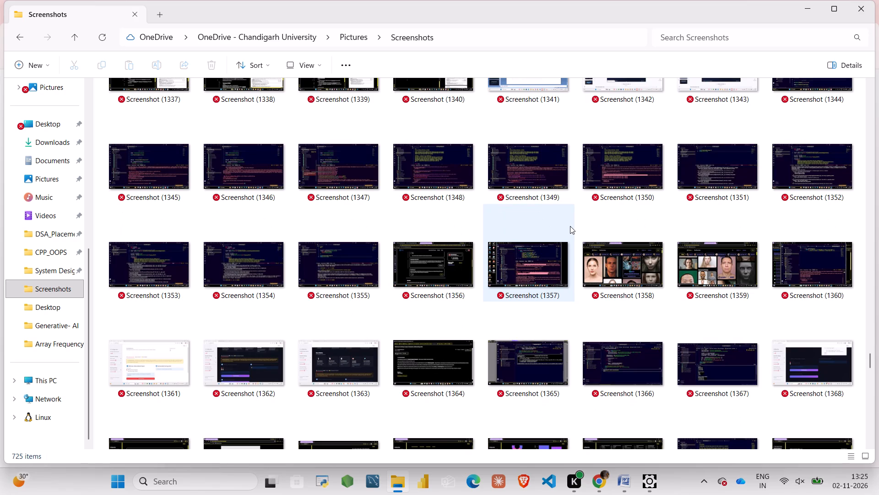
scroll(570, 226, "down", 3)
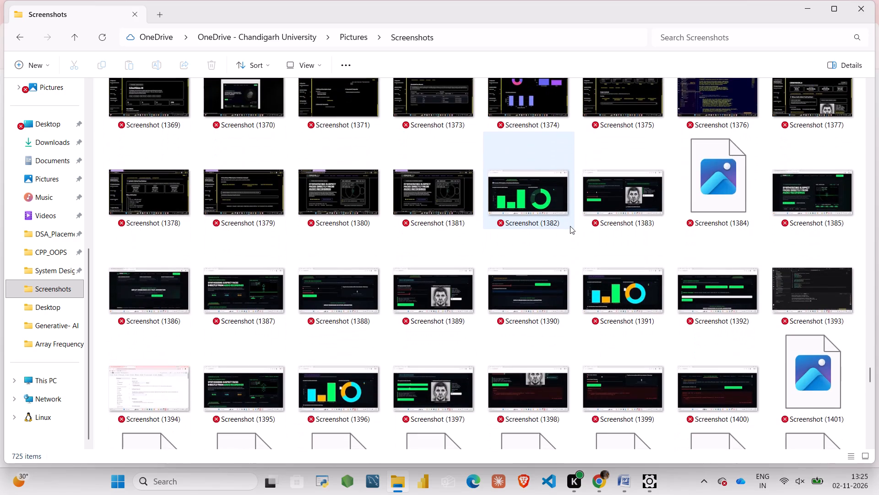
scroll(570, 226, "down", 2)
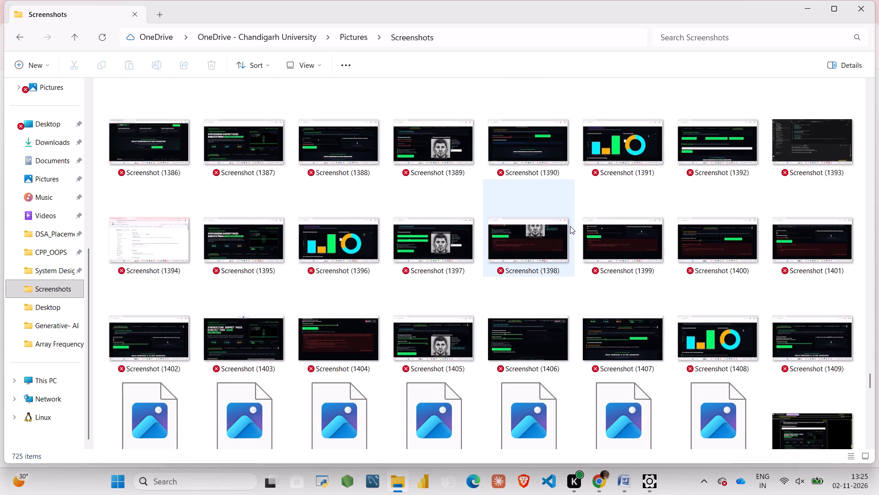
scroll(570, 226, "down", 1)
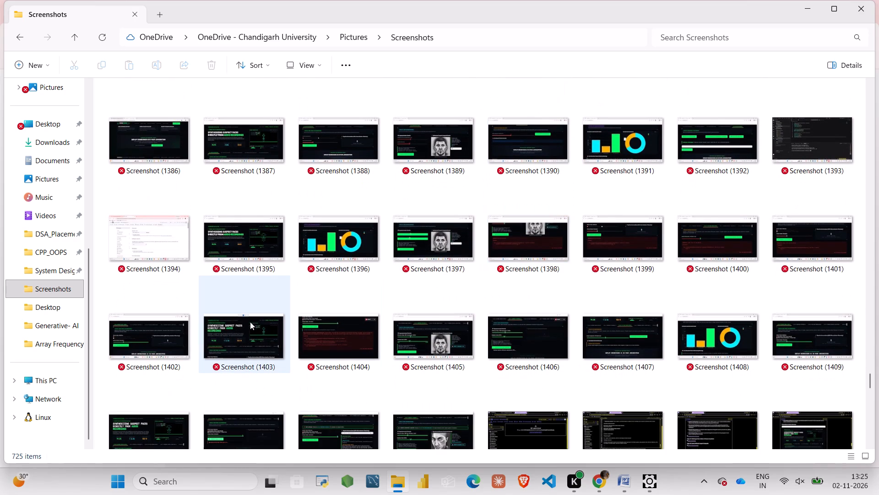
scroll(288, 353, "right", 1)
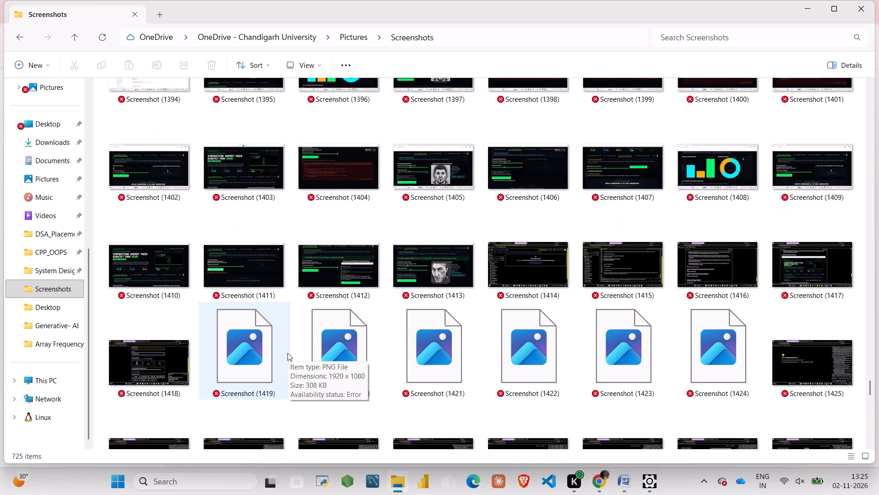
scroll(288, 353, "right", 2)
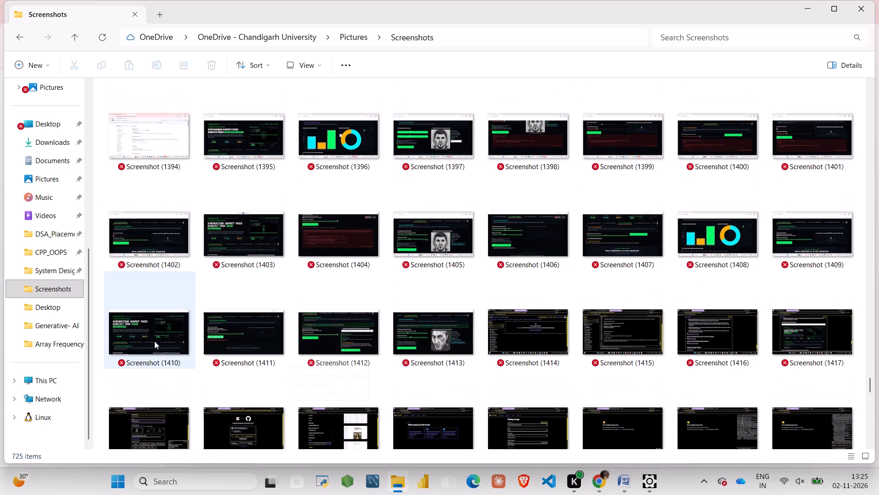
Open Screenshot (1410), the CrimeVision AI landing page, and save a PNG copy in Downloads named "CrimeVision Ai".
double_click(136, 335)
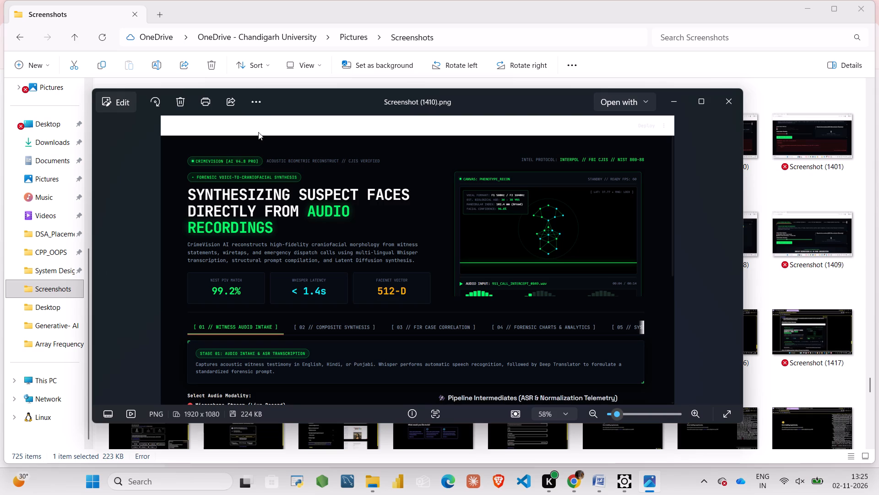
left_click(262, 99)
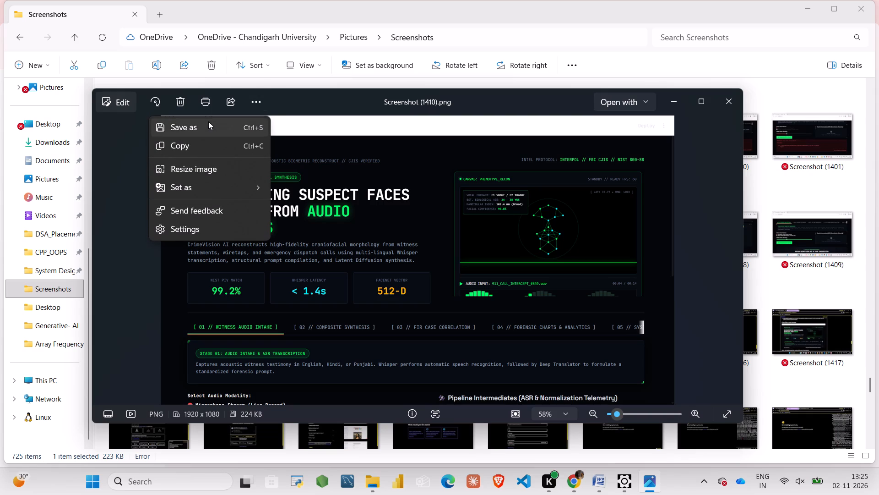
left_click(205, 123)
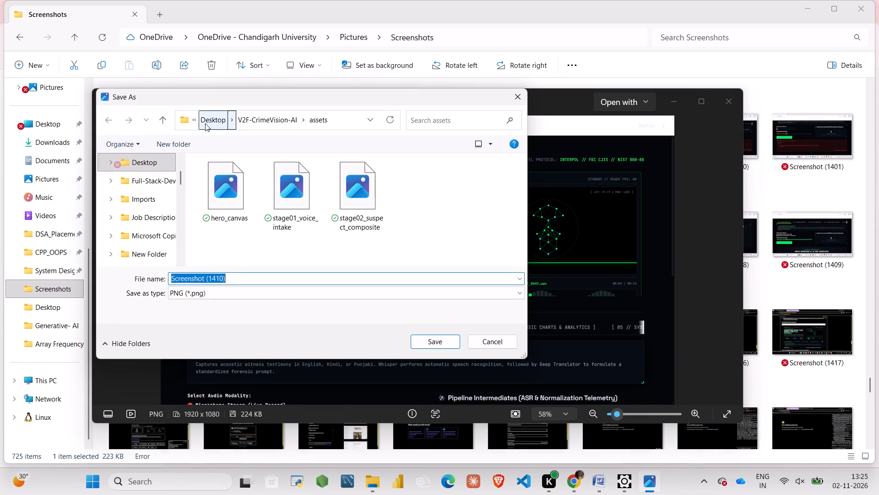
scroll(143, 240, "down", 1)
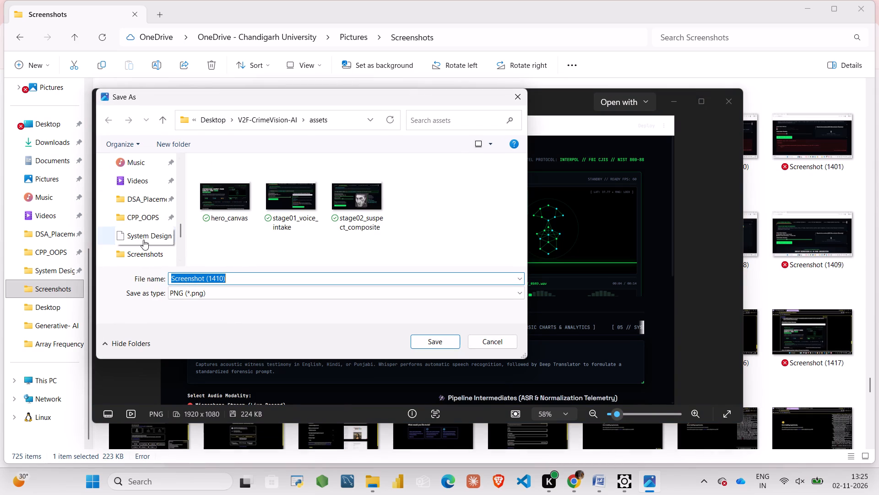
scroll(143, 240, "up", 1)
left_click(156, 161)
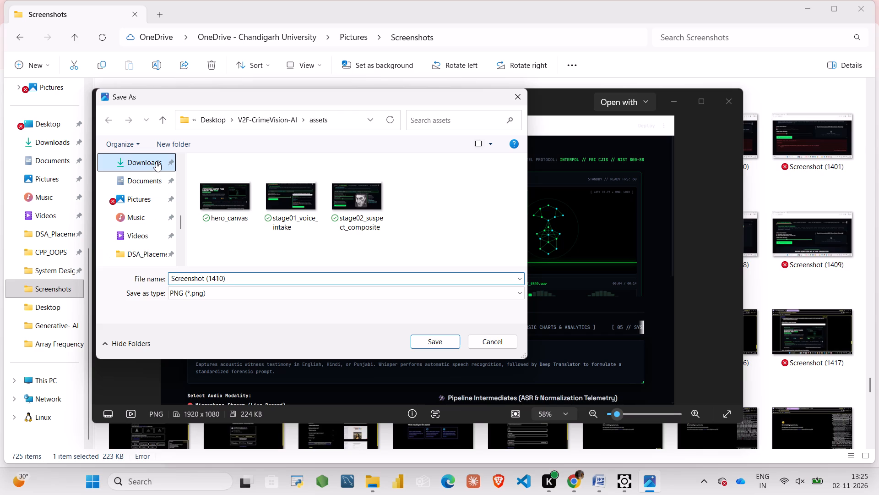
left_click_drag(232, 280, 170, 280)
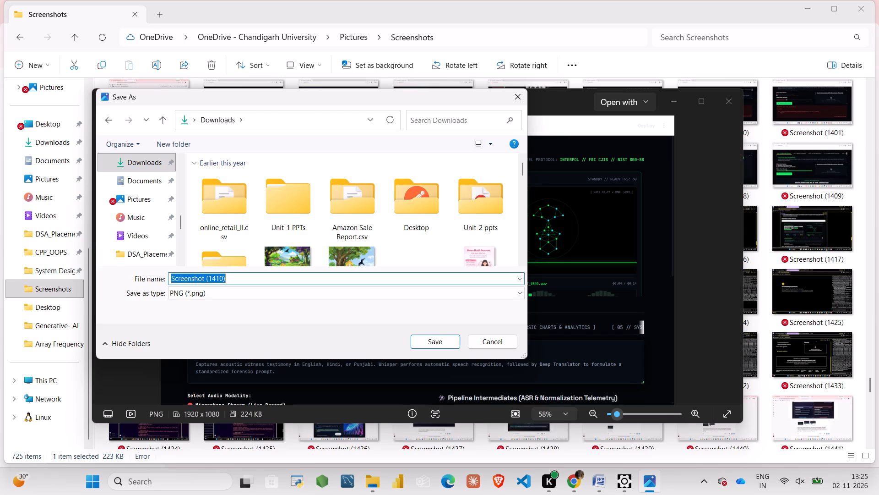
key("BackSpace")
key("shift+c")
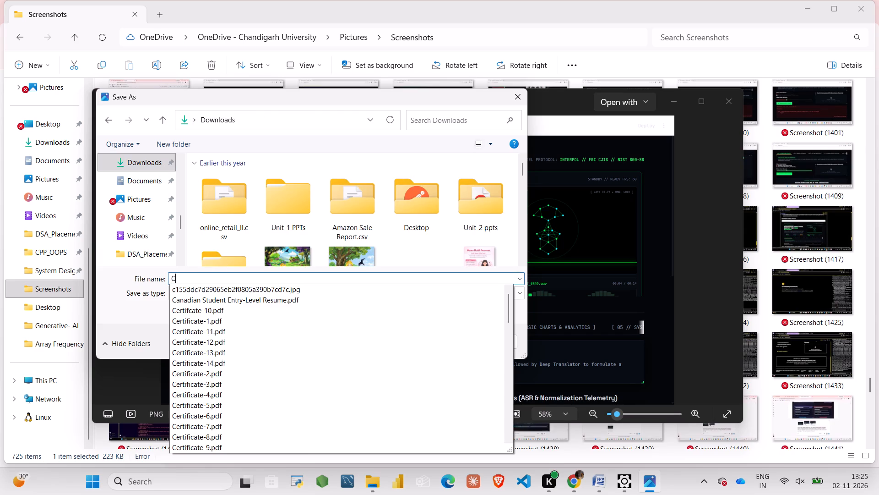
type("rime")
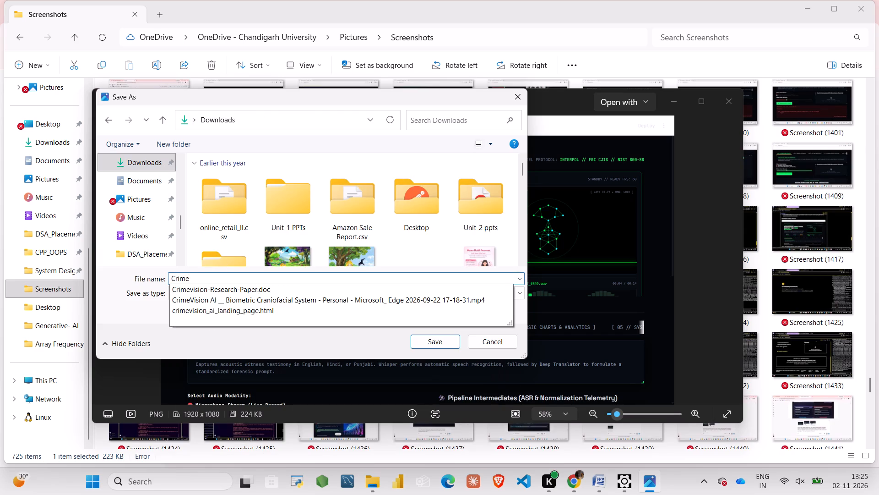
type("Vision Ai")
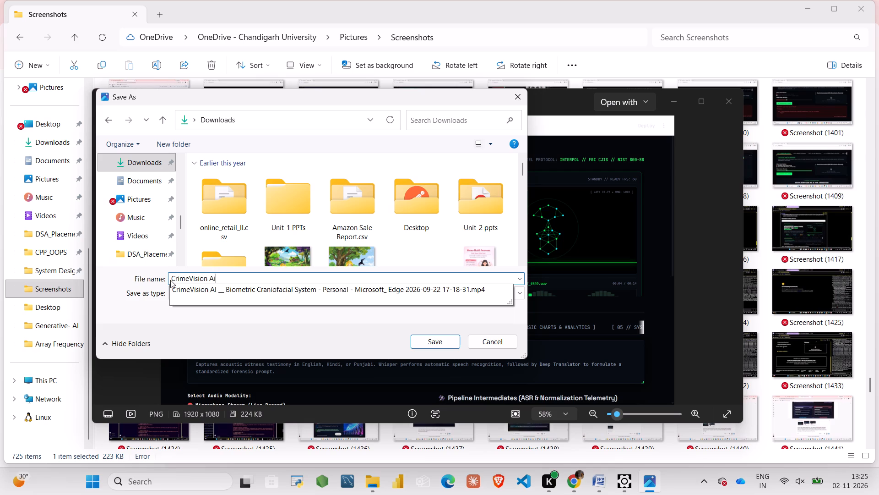
key("Return")
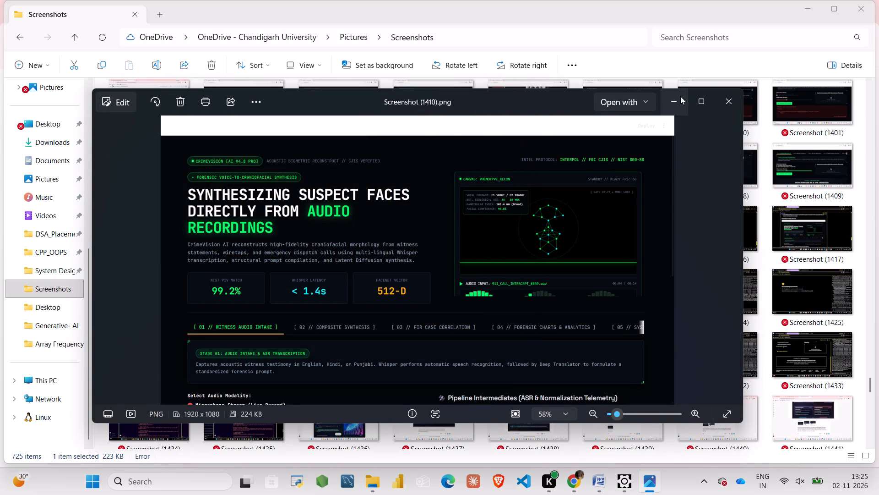
left_click(680, 96)
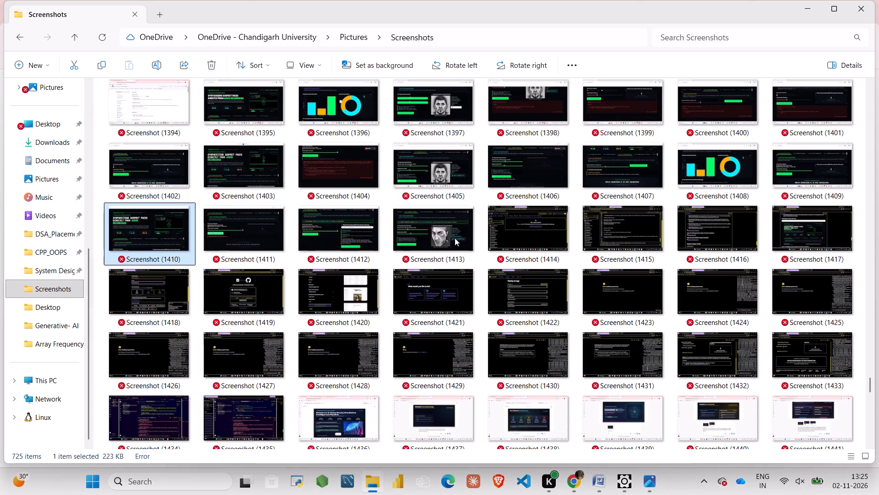
Open Screenshot (1405), the composite synthesis capture, bring it into the image editor, and close it without editing.
left_click_drag(452, 137, 450, 144)
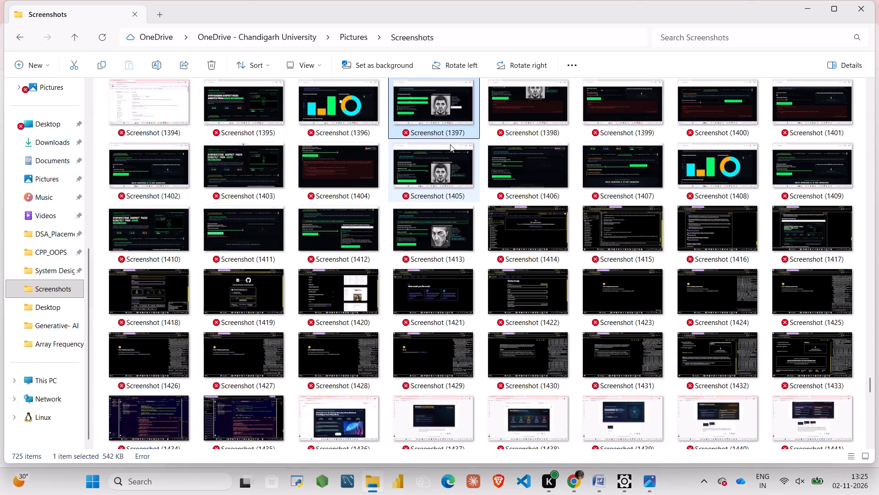
double_click(433, 165)
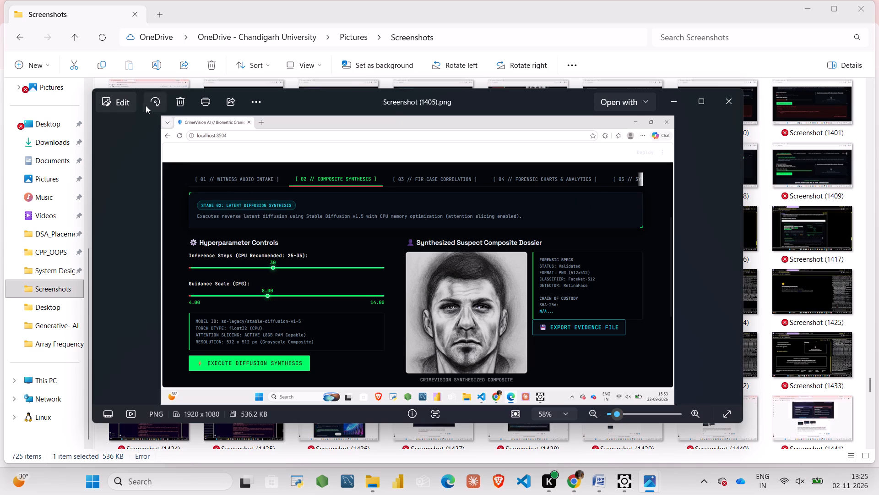
left_click(117, 105)
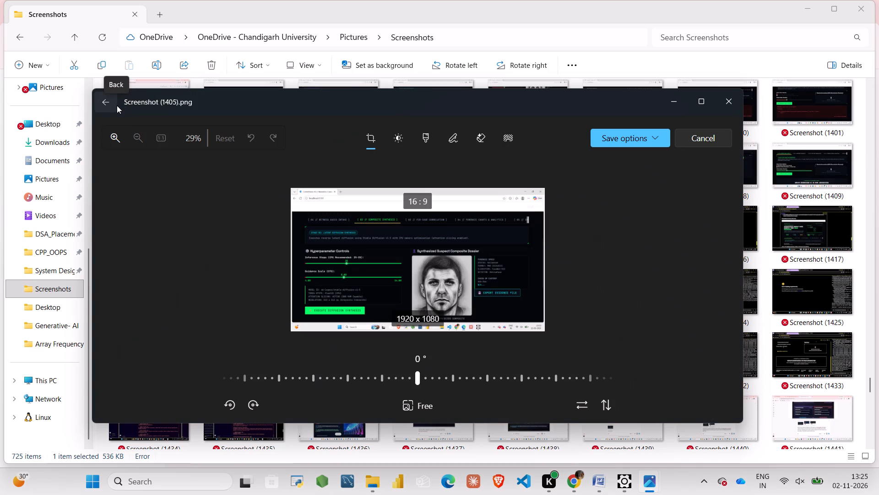
left_click(731, 105)
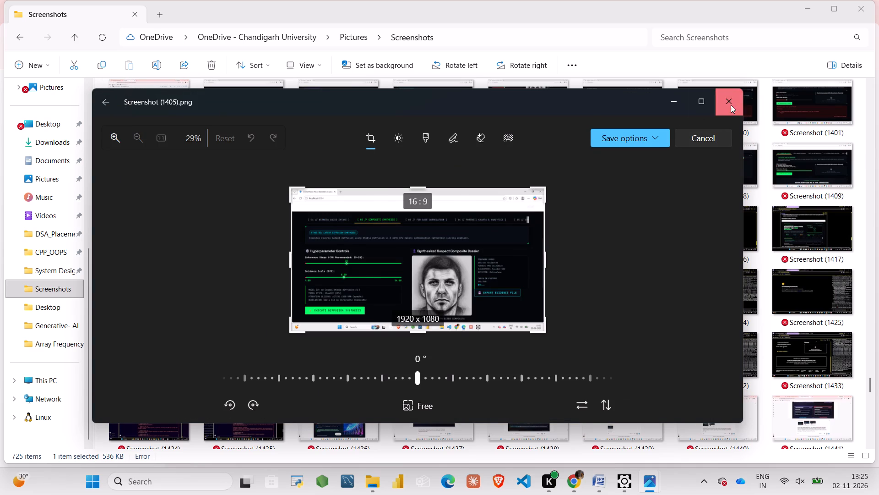
Open the landing-page captures Screenshot (1395), (1410) and (1380) to compare them, closing each preview.
scroll(313, 380, "up", 2)
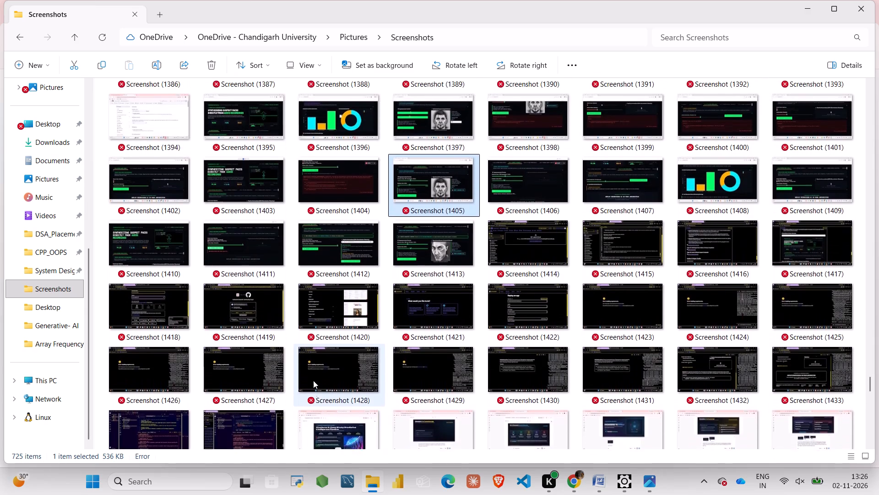
scroll(313, 380, "up", 1)
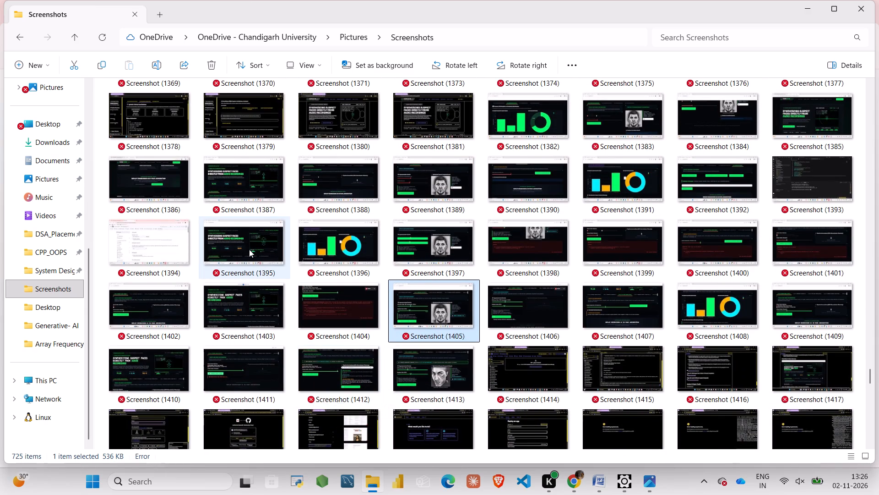
double_click(249, 249)
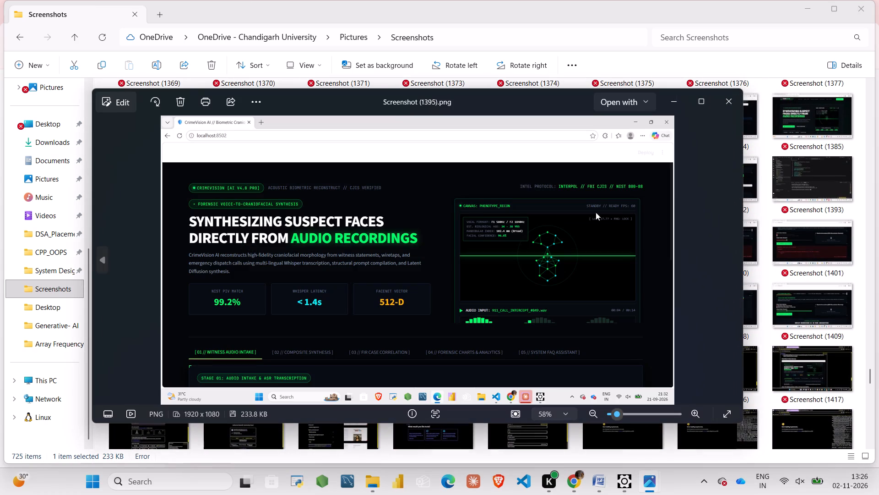
left_click(722, 99)
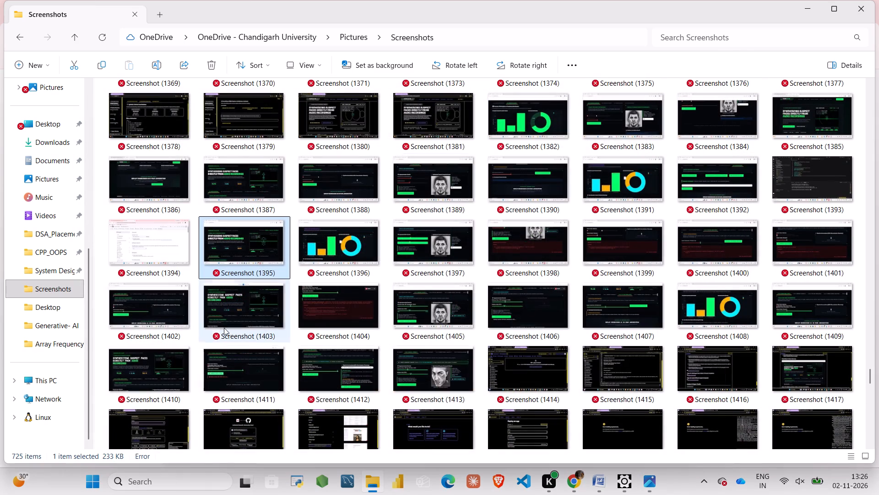
left_click(149, 365)
double_click(149, 365)
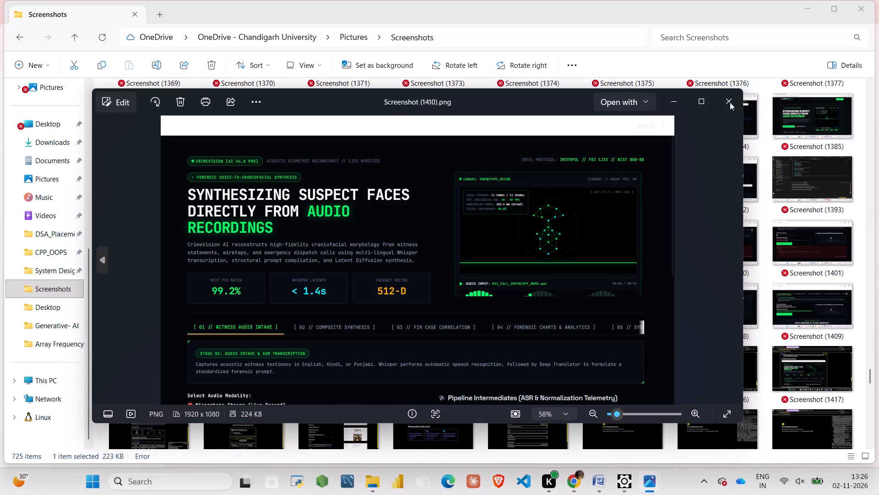
left_click(725, 100)
double_click(241, 239)
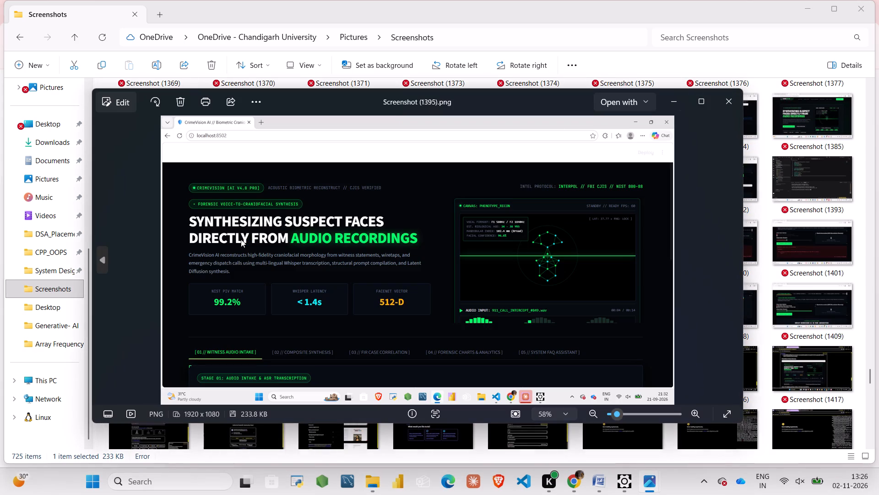
left_click(729, 94)
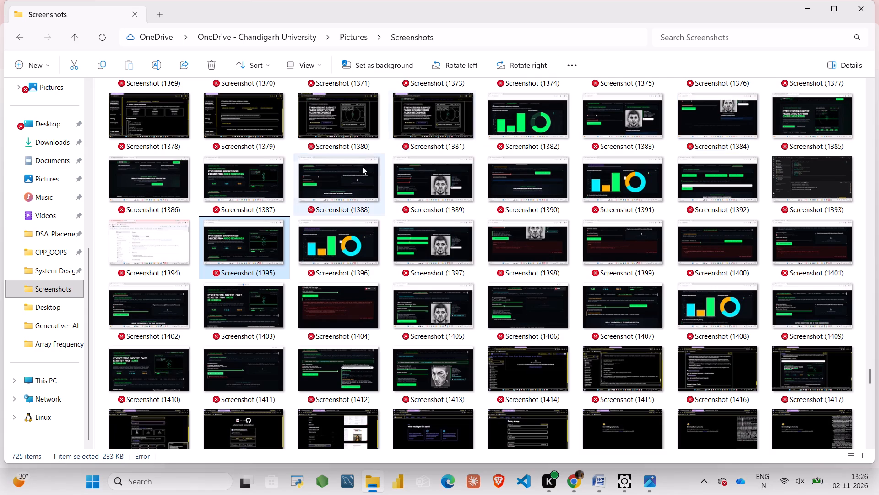
scroll(423, 251, "up", 1)
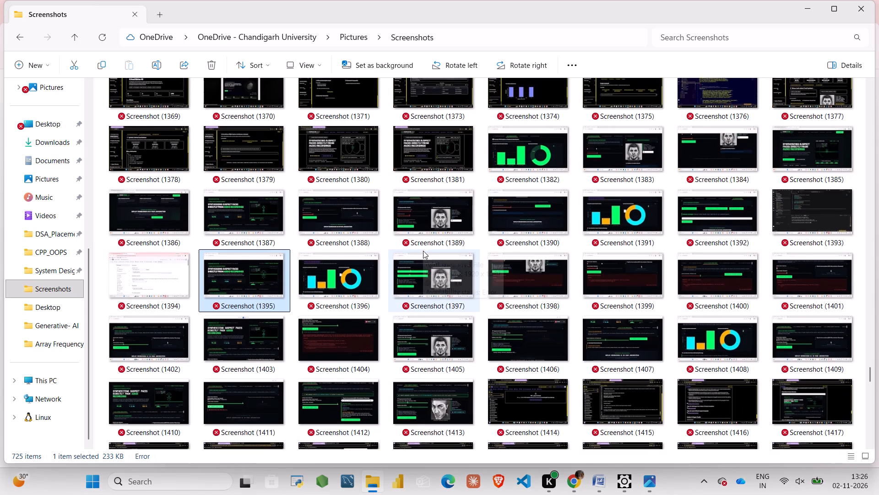
scroll(423, 251, "up", 1)
double_click(329, 142)
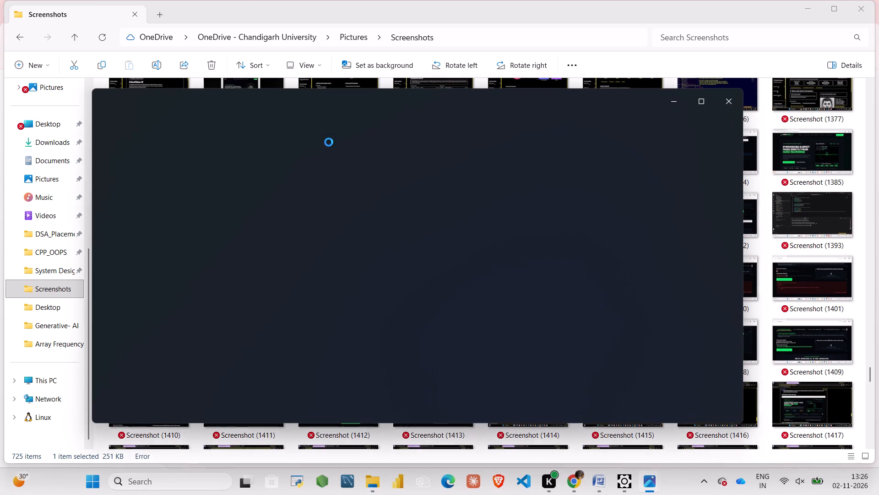
left_click(728, 97)
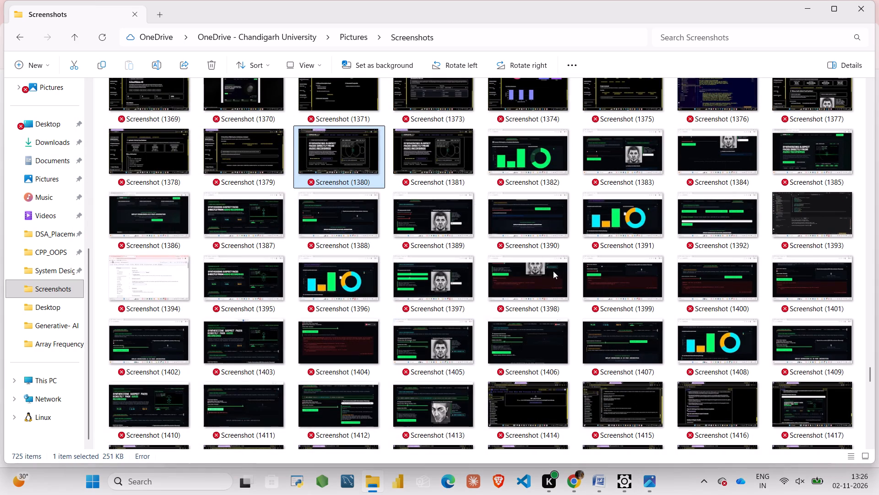
Open Screenshot (1408), the forensic charts capture, and save a PNG copy in Downloads named "Crimevision AI- 2", closing the preview.
scroll(567, 338, "down", 1)
double_click(743, 270)
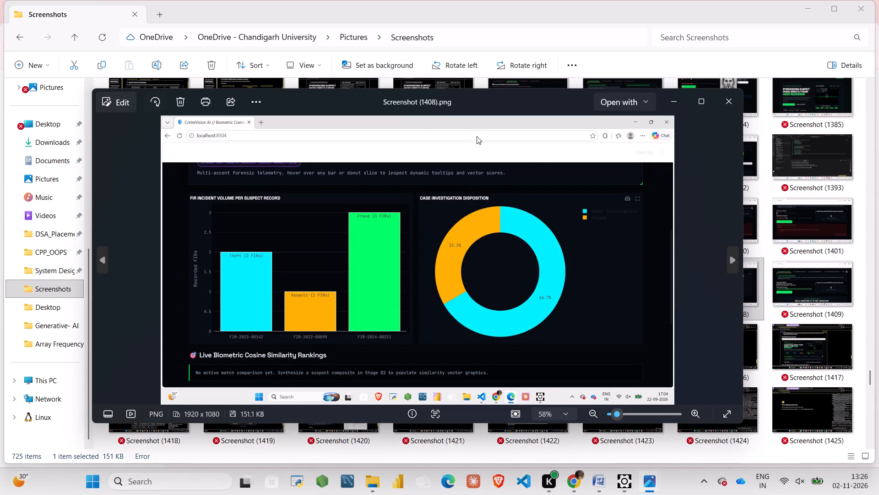
left_click(257, 102)
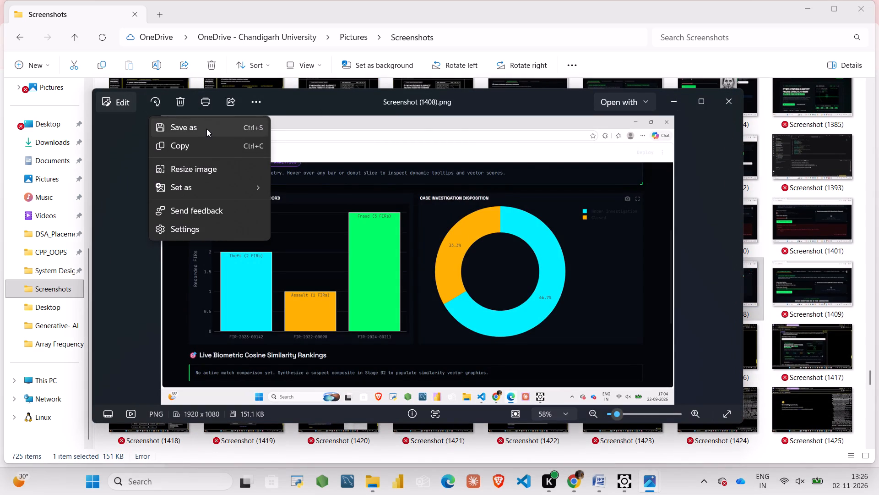
left_click(207, 130)
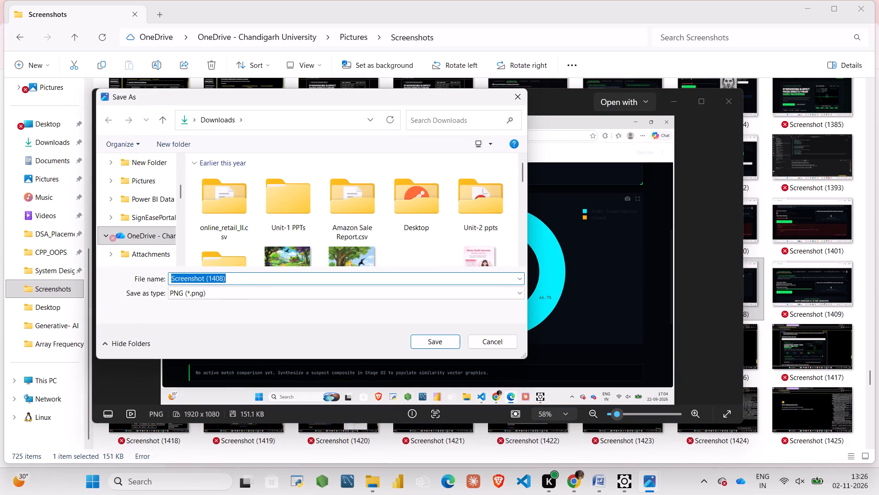
key("BackSpace")
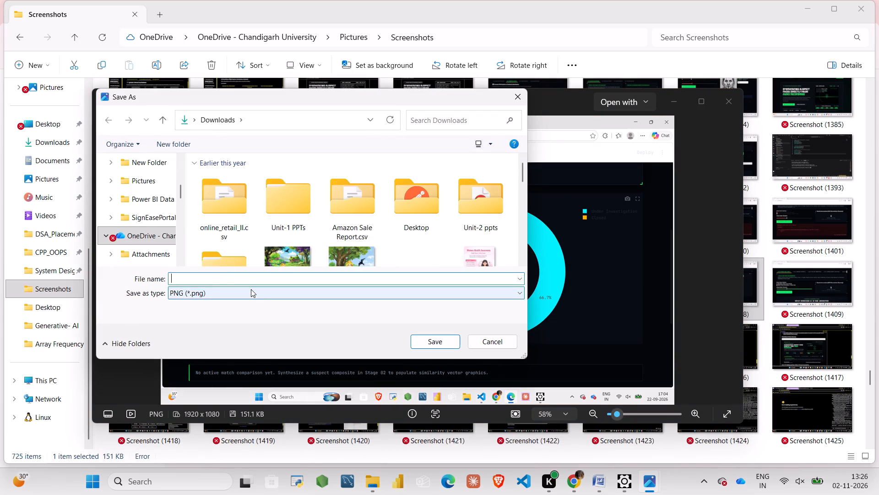
type("Crime")
key("BackSpace")
key("BackSpace")
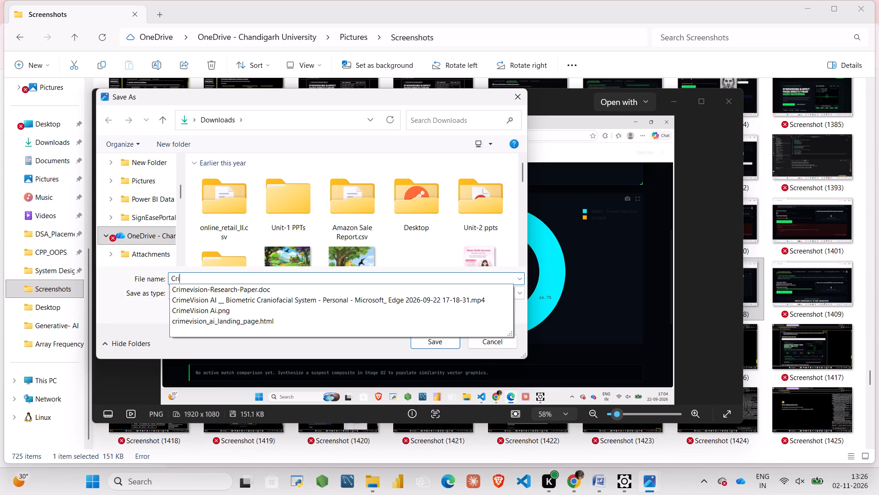
type("mevision AI- 2")
scroll(142, 198, "down", 1)
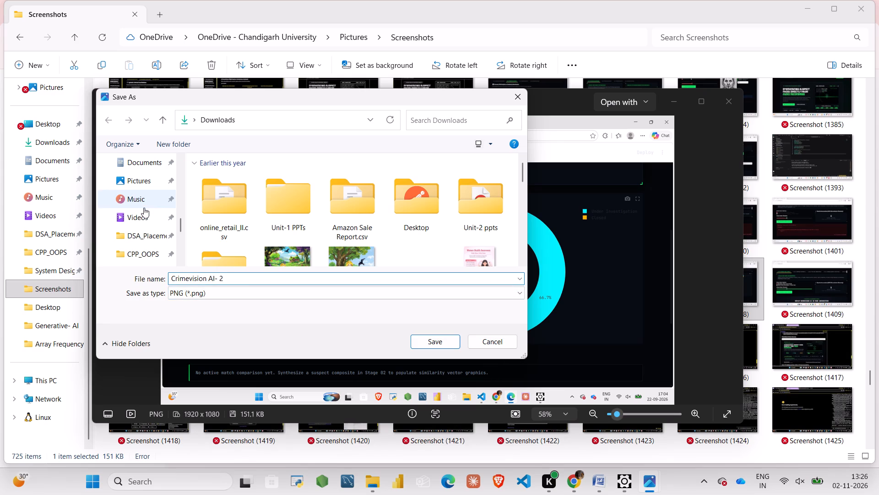
scroll(144, 208, "up", 1)
scroll(147, 185, "down", 1)
scroll(147, 185, "up", 1)
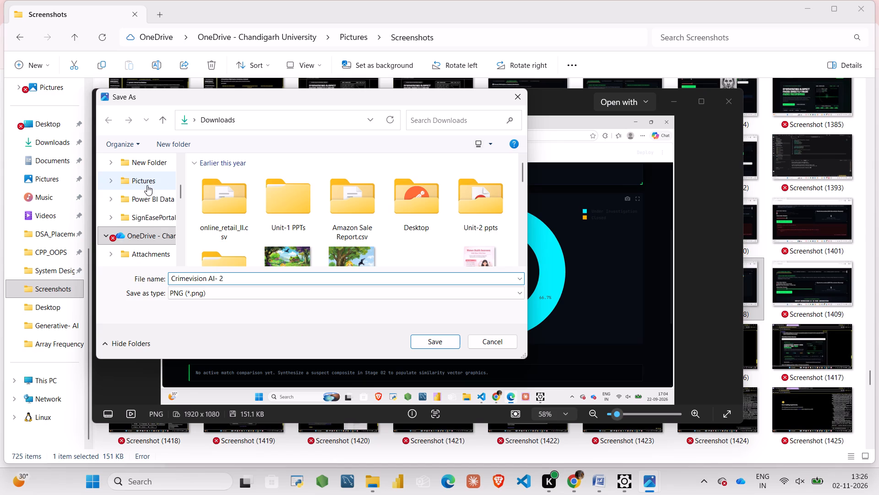
scroll(148, 221, "up", 3)
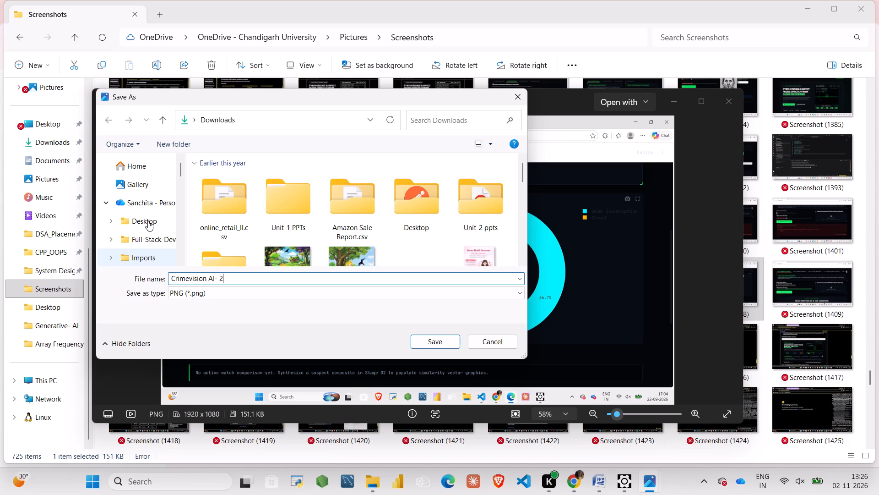
scroll(148, 221, "down", 3)
scroll(148, 221, "up", 1)
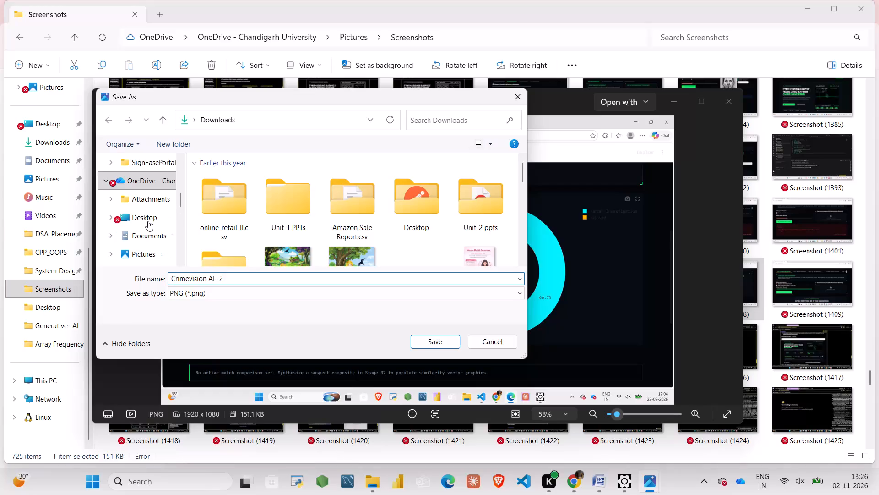
scroll(149, 202, "up", 1)
scroll(138, 257, "up", 3)
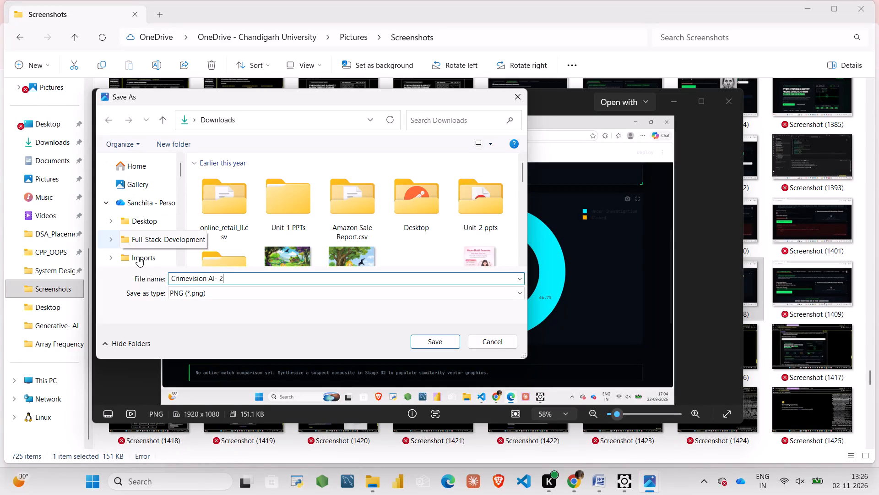
scroll(146, 223, "down", 7)
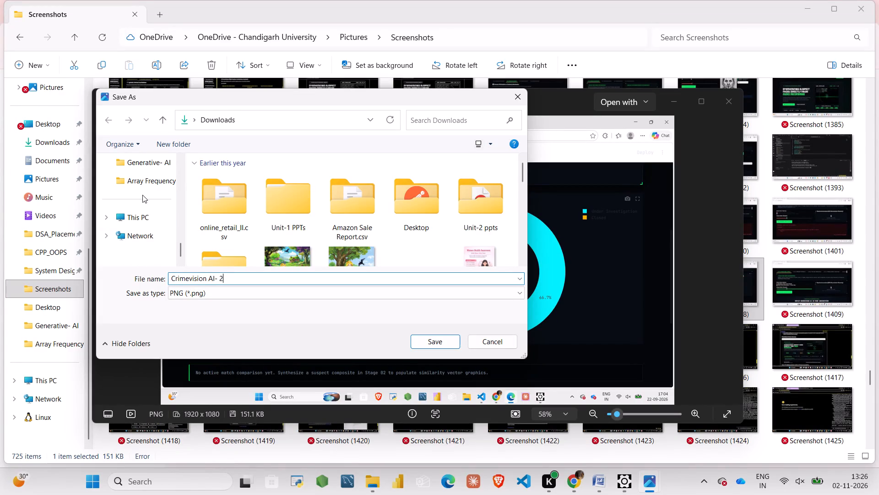
scroll(142, 192, "up", 2)
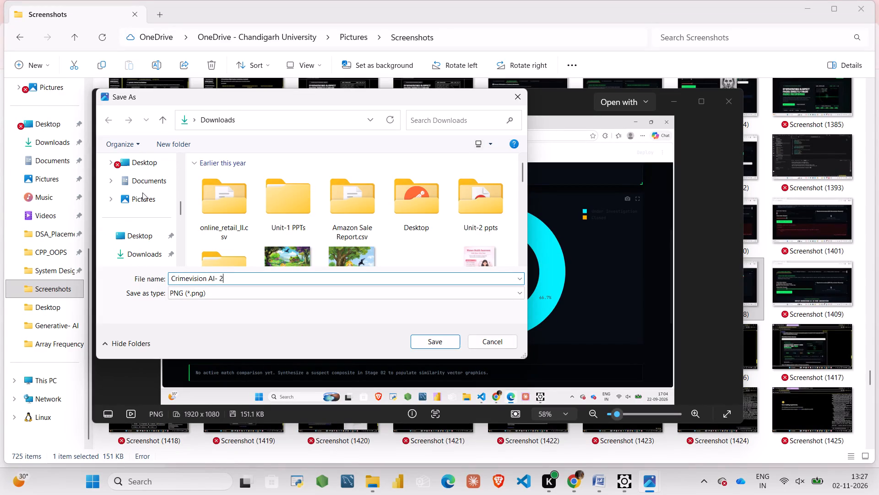
left_click(145, 258)
left_click(441, 342)
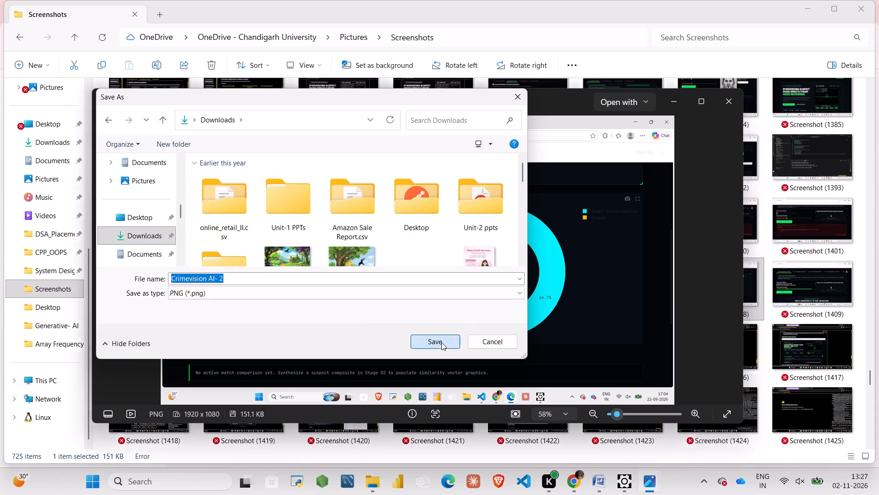
left_click(720, 103)
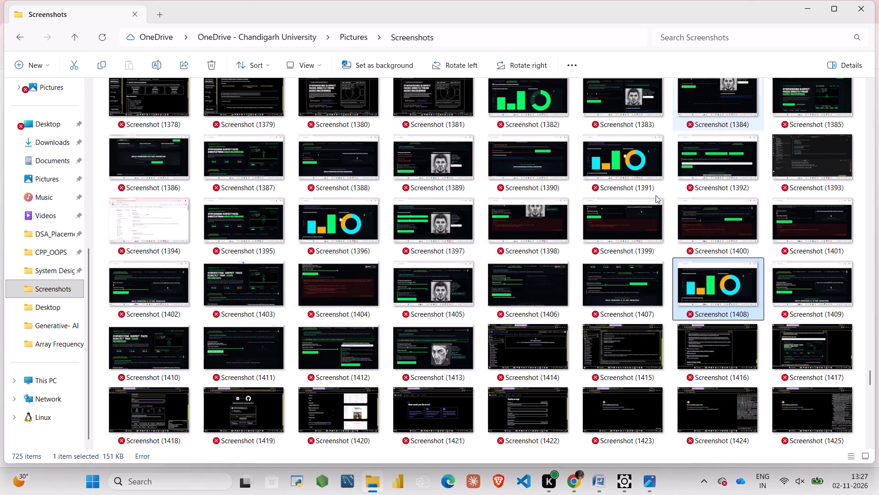
Preview the suspect composite captures Screenshot (1384) and Screenshot (1397), closing each one.
scroll(644, 206, "up", 1)
double_click(729, 101)
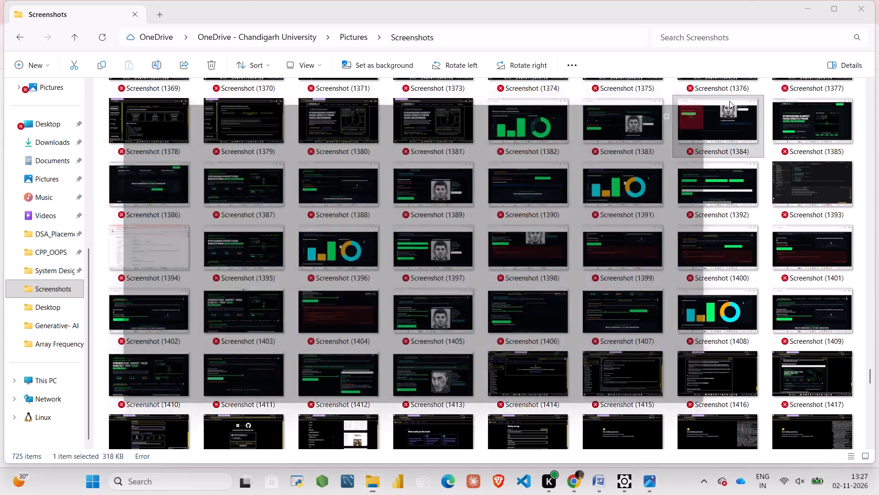
left_click(727, 104)
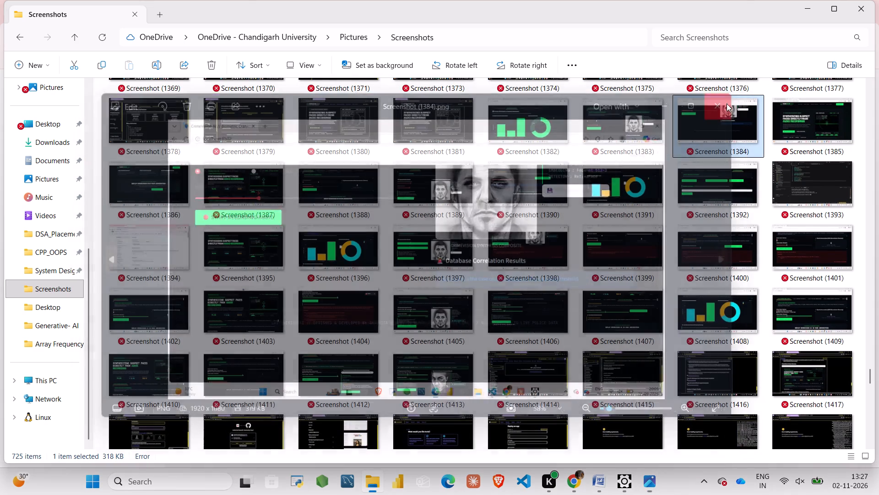
double_click(420, 249)
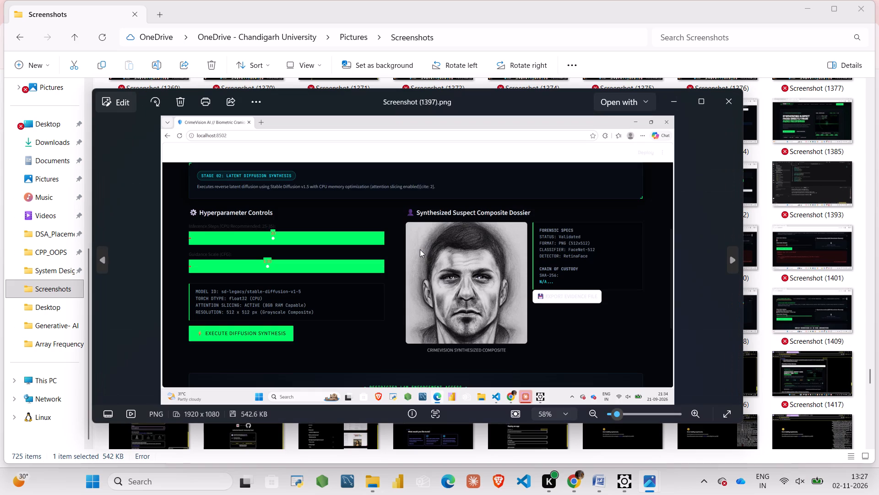
left_click(729, 109)
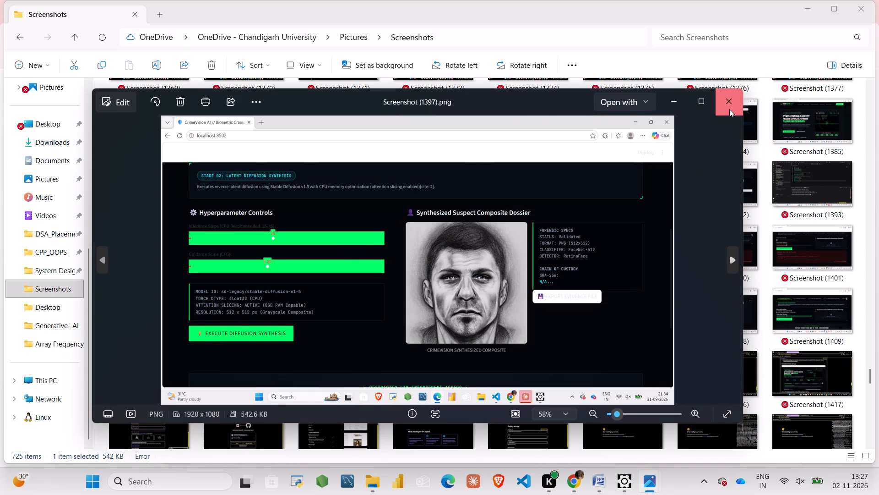
double_click(411, 331)
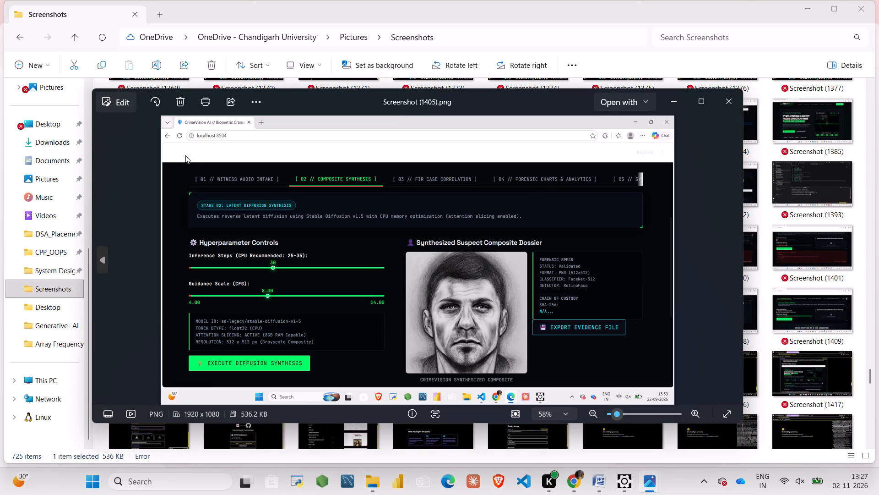
left_click(250, 103)
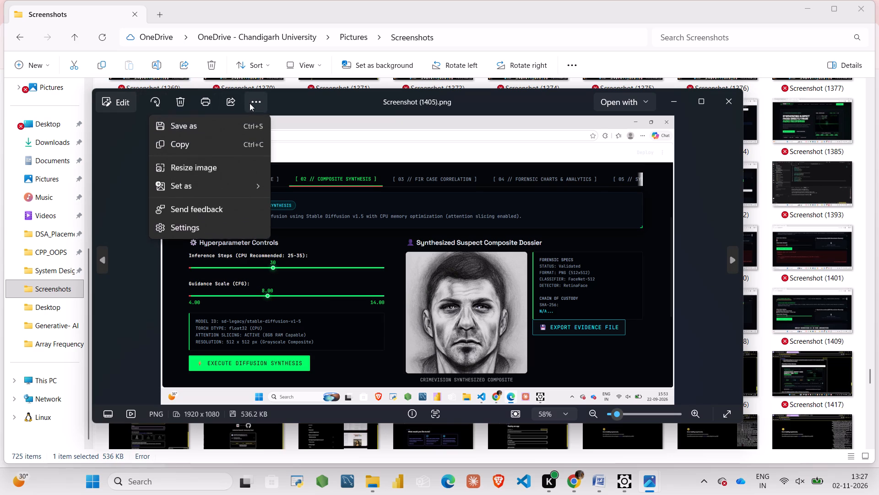
left_click(222, 125)
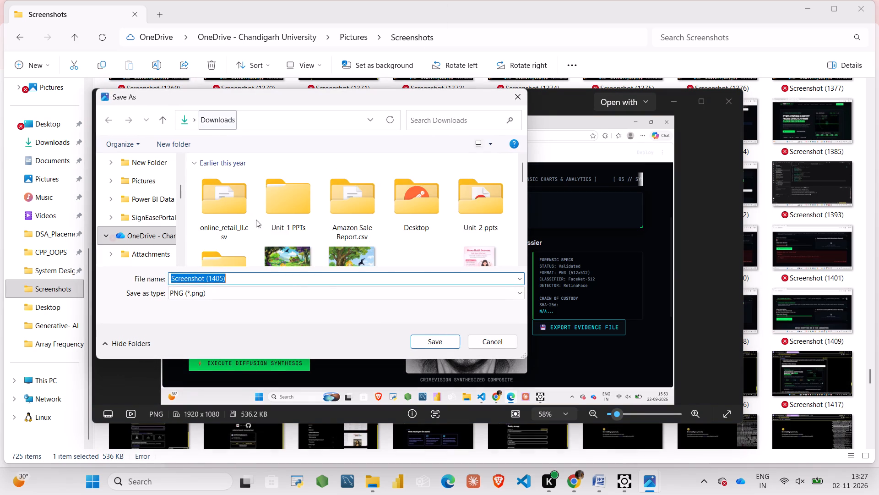
key("BackSpace")
type("Crime")
type("Vision Ai-3")
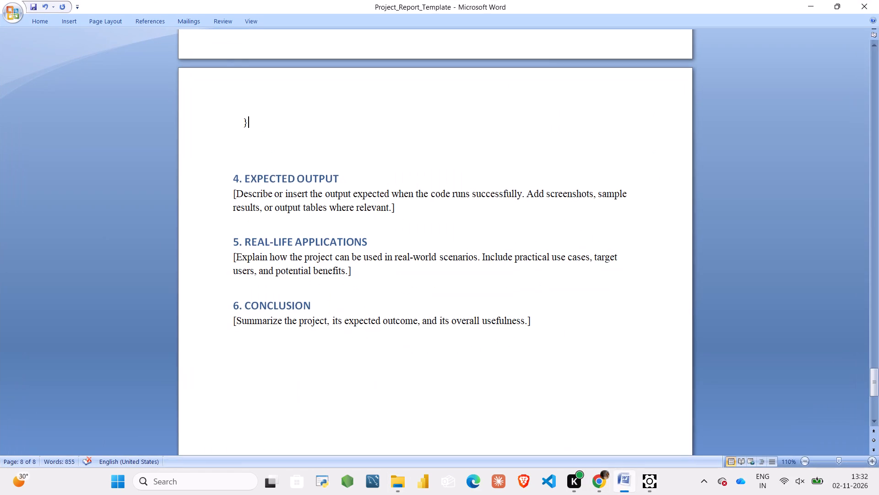
Make the entire "Module 3: Biometric Vector Correlation & Evidence Sealing (history_lookup.py)" heading line bold in the Word report.
scroll(536, 291, "up", 4)
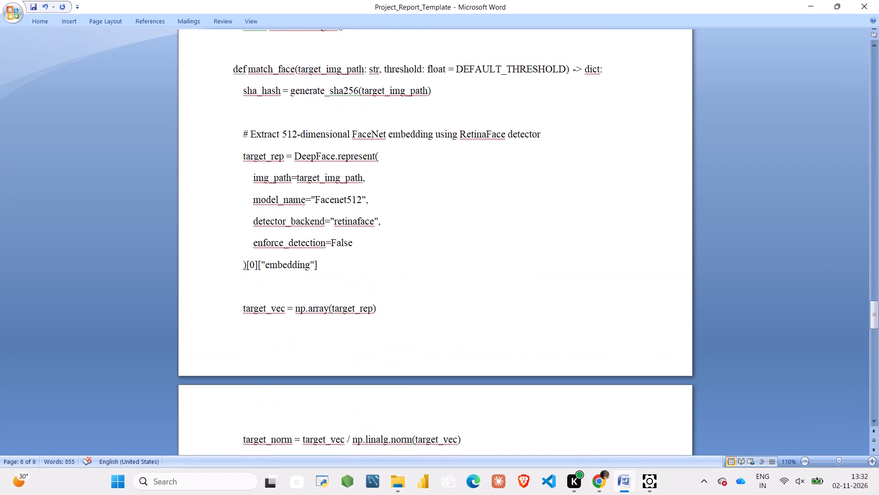
scroll(536, 291, "up", 5)
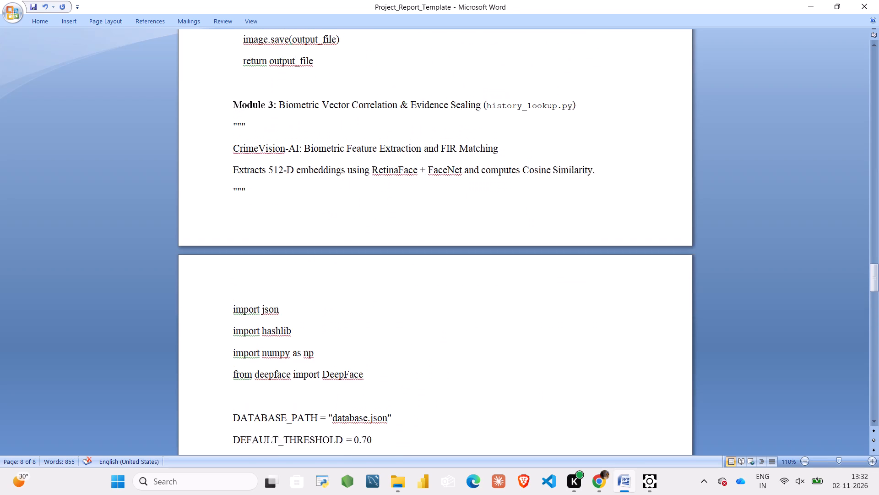
scroll(536, 291, "up", 2)
left_click_drag(226, 236, 483, 244)
left_click(491, 232)
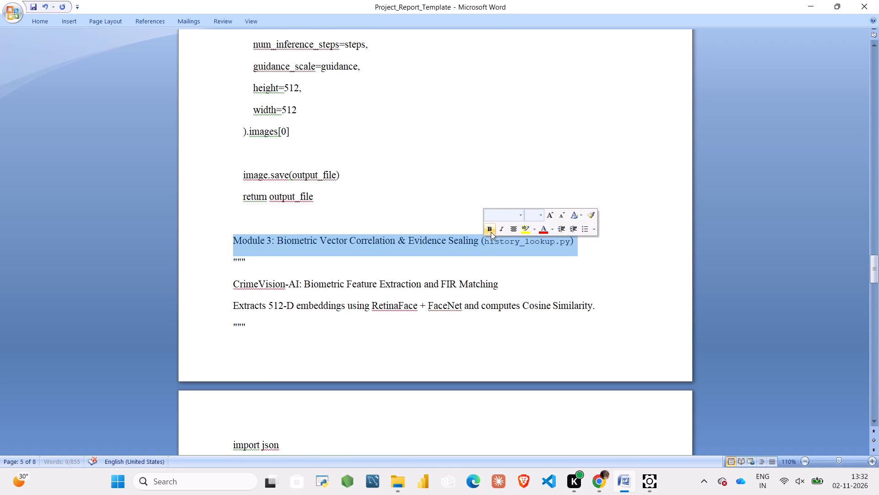
left_click(233, 232)
left_click_drag(234, 238, 590, 236)
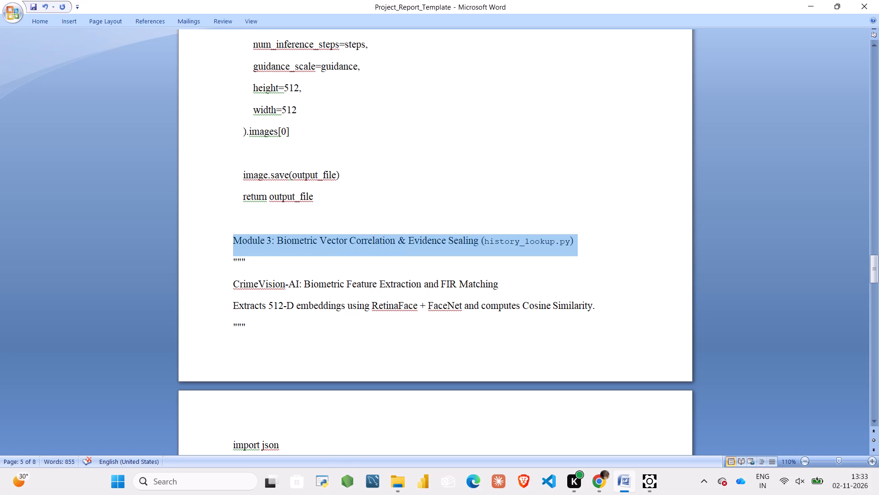
left_click_drag(590, 236, 602, 236)
left_click(611, 220)
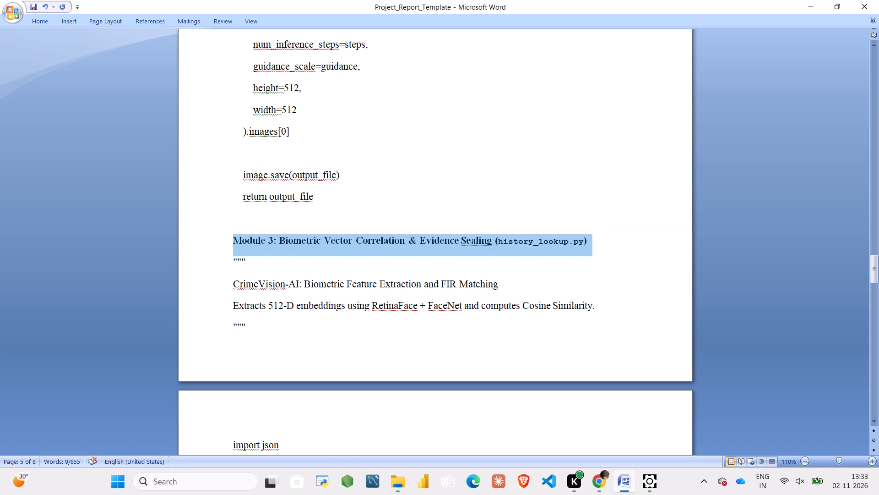
left_click(377, 221)
left_click(233, 239)
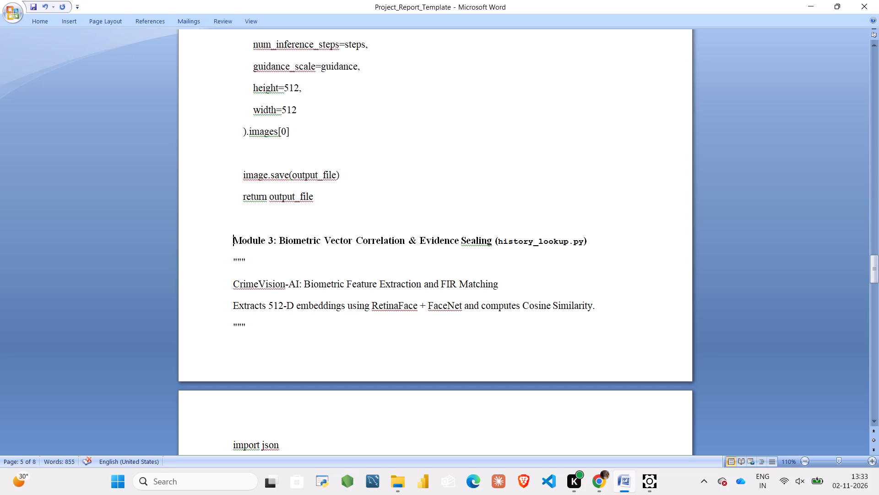
Make the entire "Module 2: Latent Diffusion Inference Engine (pipeline.py)" heading line bold.
scroll(303, 224, "up", 1)
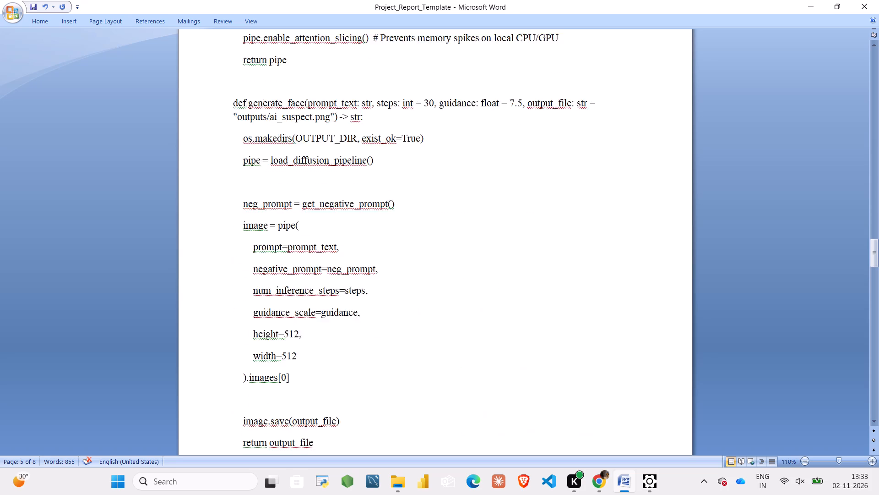
scroll(303, 224, "up", 5)
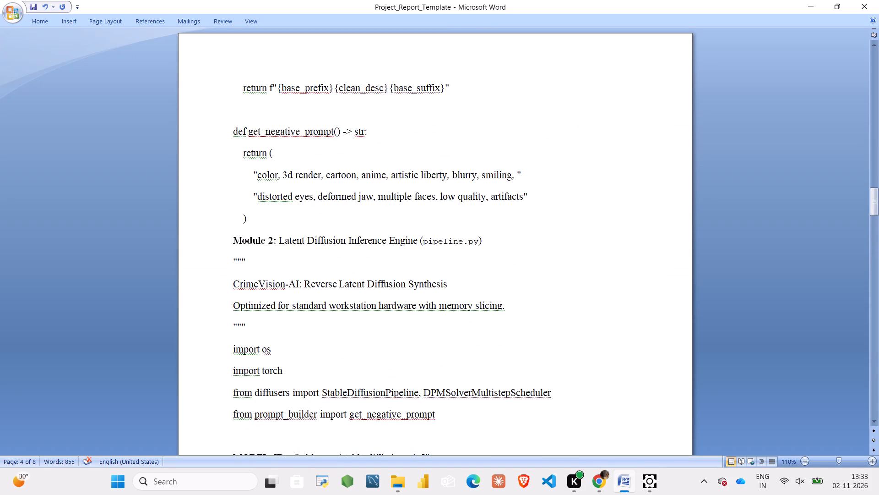
left_click_drag(232, 240, 502, 255)
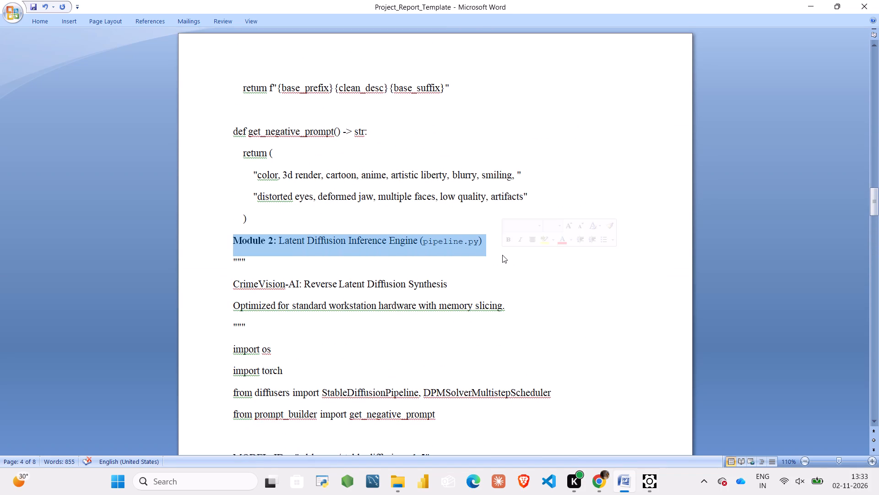
left_click(508, 241)
left_click(504, 242)
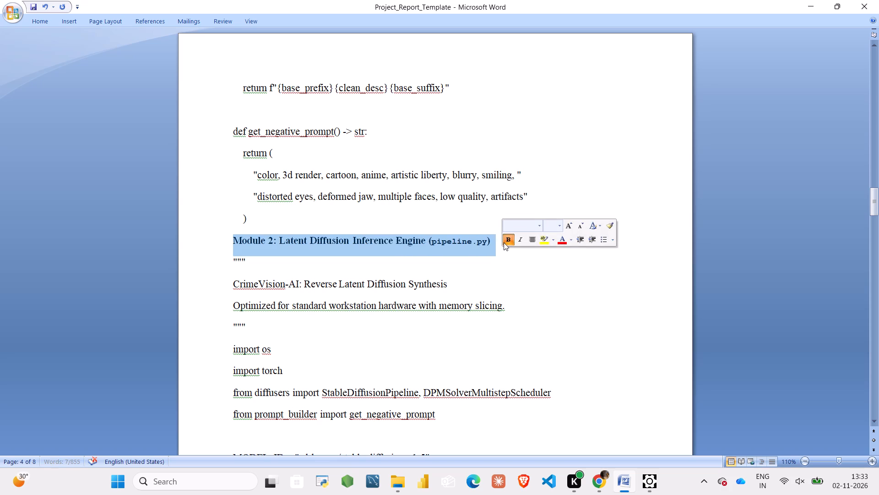
left_click(430, 228)
Make the entire "Module 1: Prompt Normalization & Forensic Compiler (prompt_builder.py)" heading line bold.
scroll(430, 228, "up", 3)
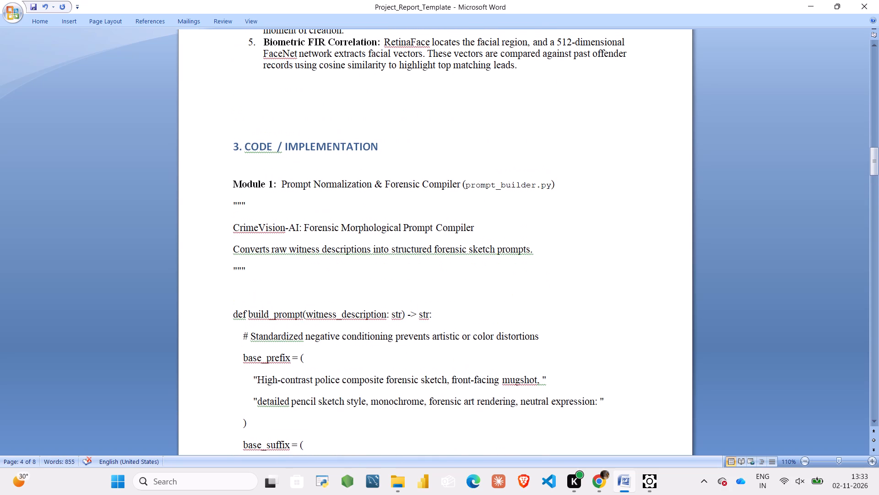
scroll(430, 228, "up", 1)
left_click_drag(229, 180, 563, 198)
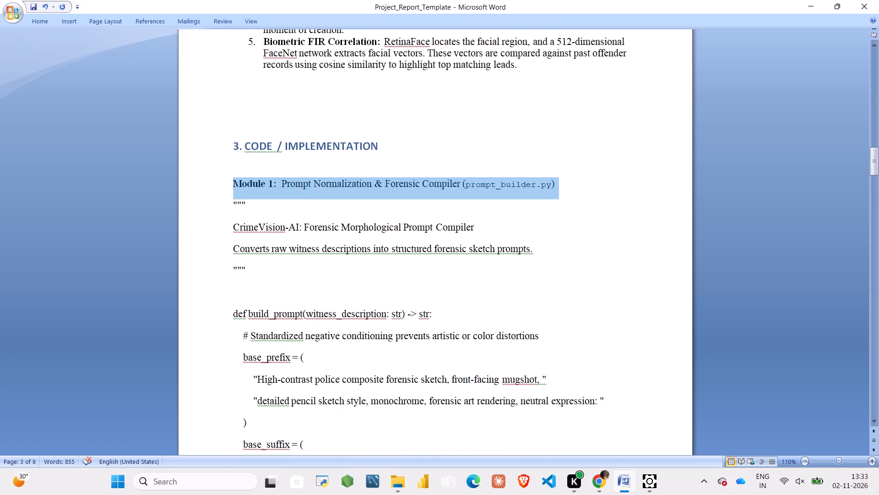
left_click_drag(563, 198, 562, 194)
double_click(572, 181)
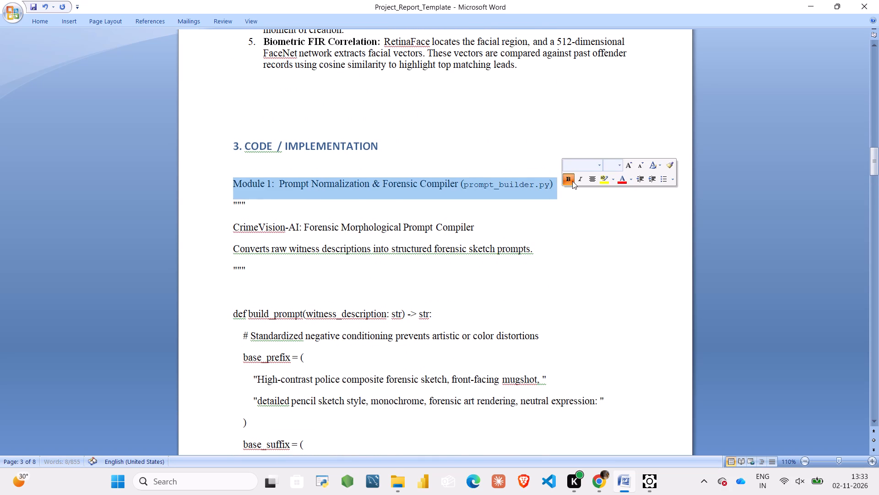
left_click(463, 185)
left_click(228, 181)
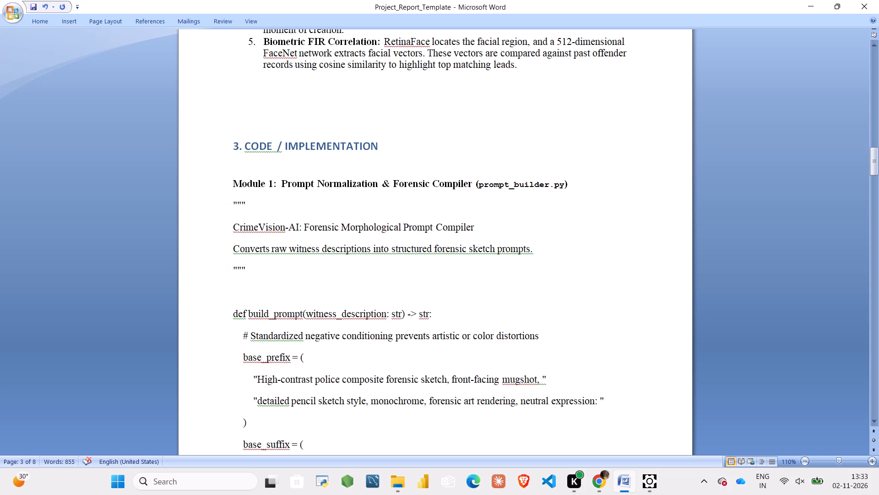
Set the font size of the full "Module 3: Biometric Vector Correlation & Evidence Sealing (history_lookup.py)" heading to 14.
scroll(265, 278, "down", 1)
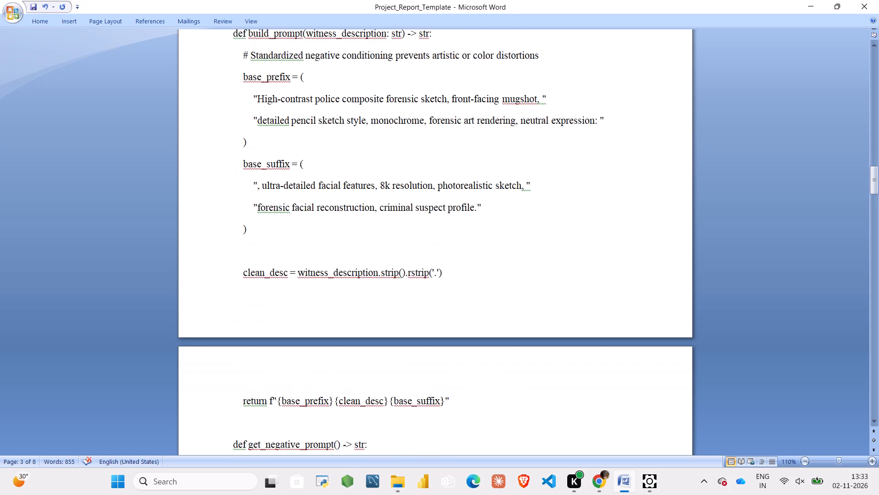
scroll(265, 278, "down", 7)
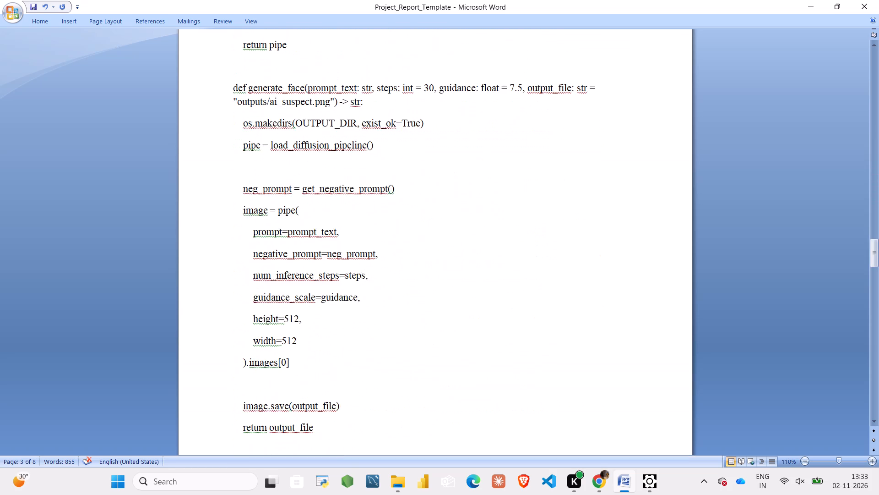
scroll(265, 278, "down", 4)
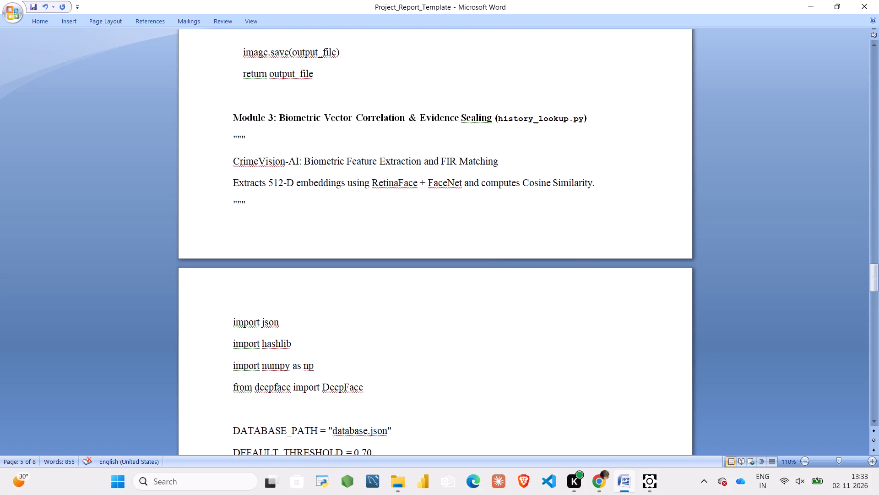
left_click_drag(234, 115, 590, 124)
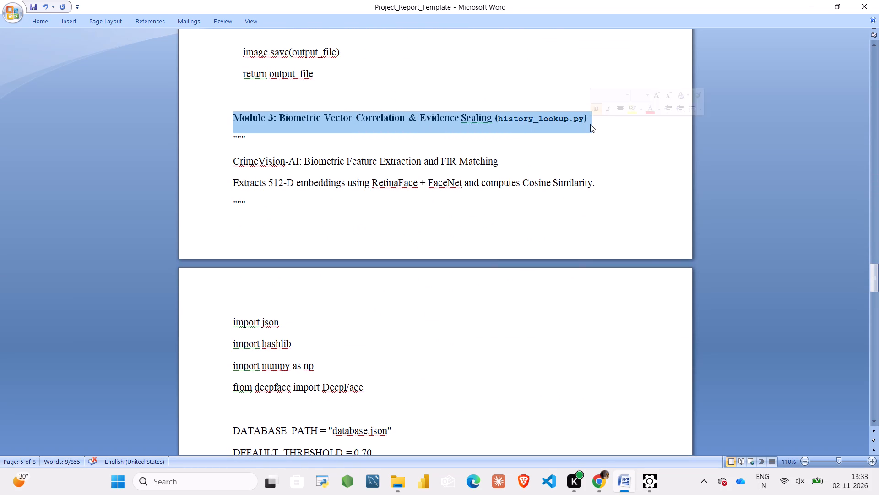
left_click(645, 97)
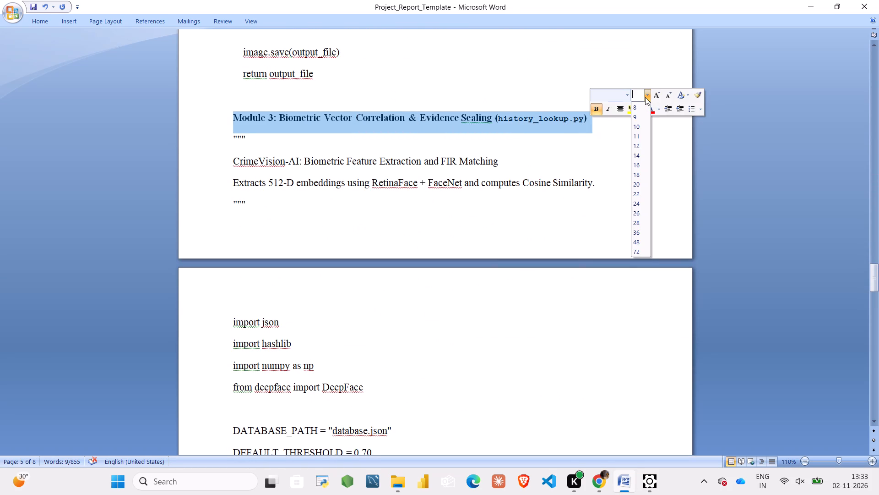
left_click(635, 154)
left_click(385, 134)
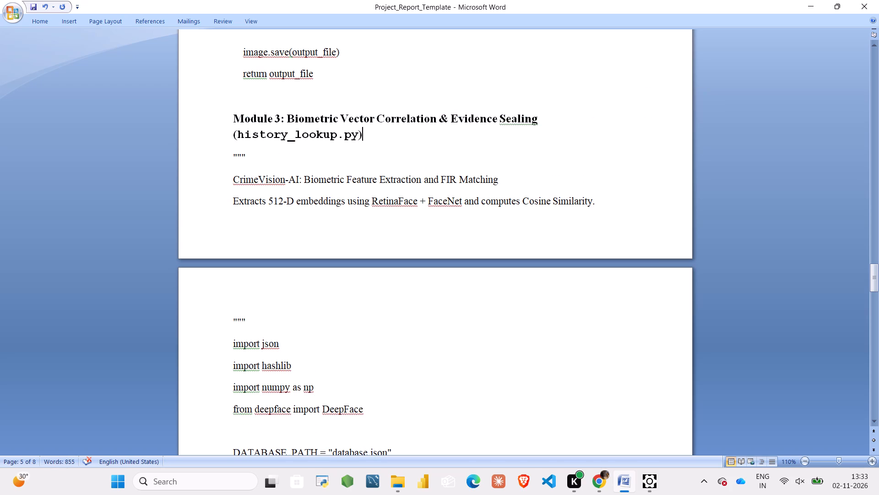
Set the font size of the full "Module 2: Latent Diffusion Inference Engine (pipeline.py)" heading to 14.
scroll(385, 134, "up", 3)
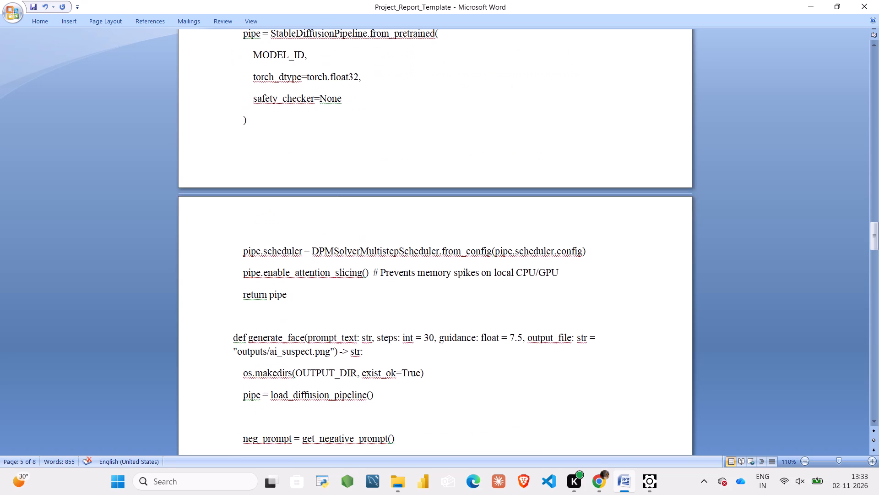
scroll(385, 134, "up", 3)
left_click_drag(229, 130, 310, 139)
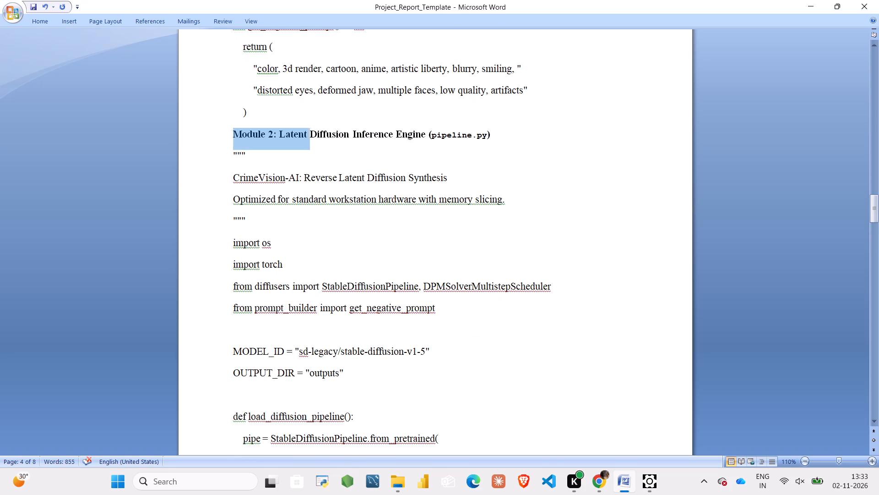
left_click_drag(310, 139, 517, 135)
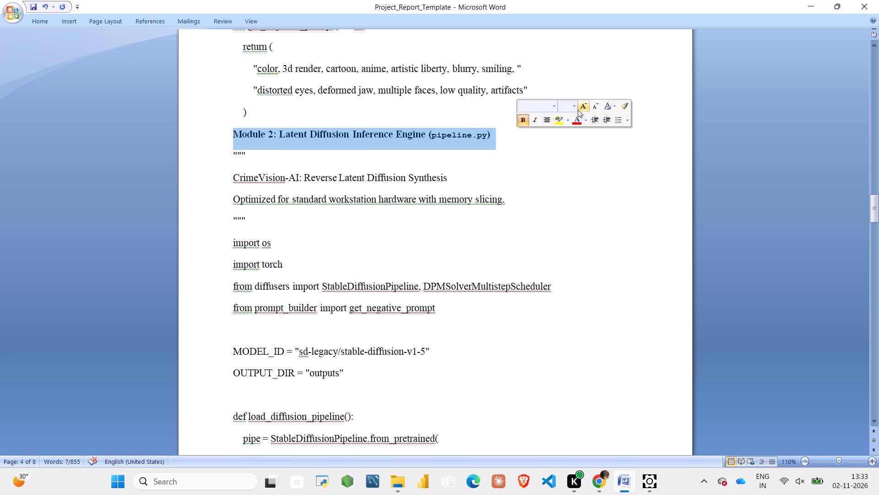
left_click(576, 109)
left_click(567, 165)
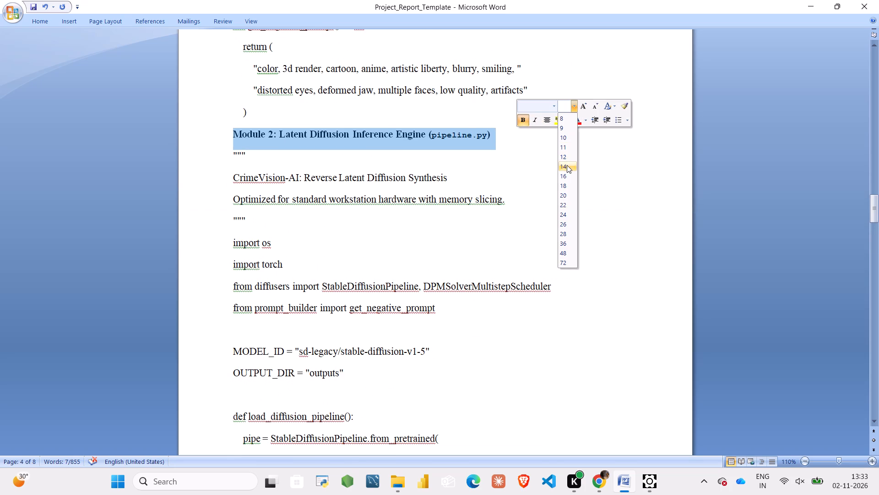
left_click(418, 159)
Set the font size of the full "Module 1: Prompt Normalization & Forensic Compiler (prompt_builder.py)" heading to 14.
scroll(418, 159, "up", 5)
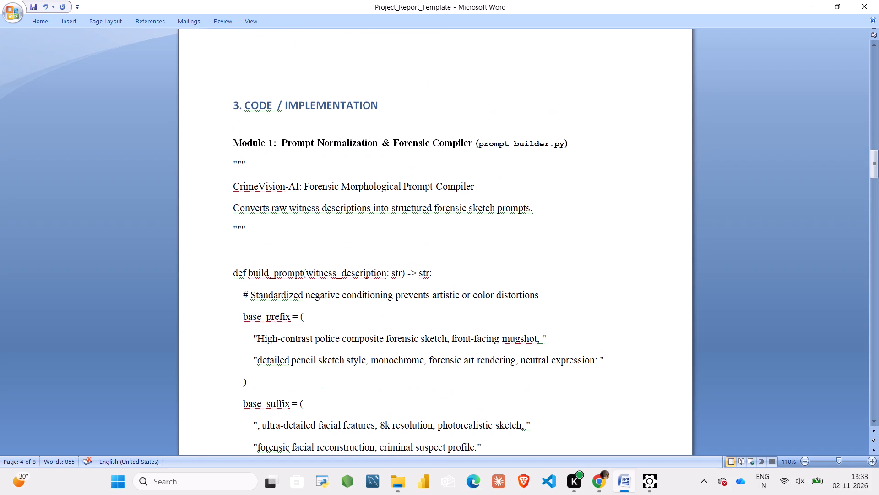
left_click_drag(231, 142, 566, 152)
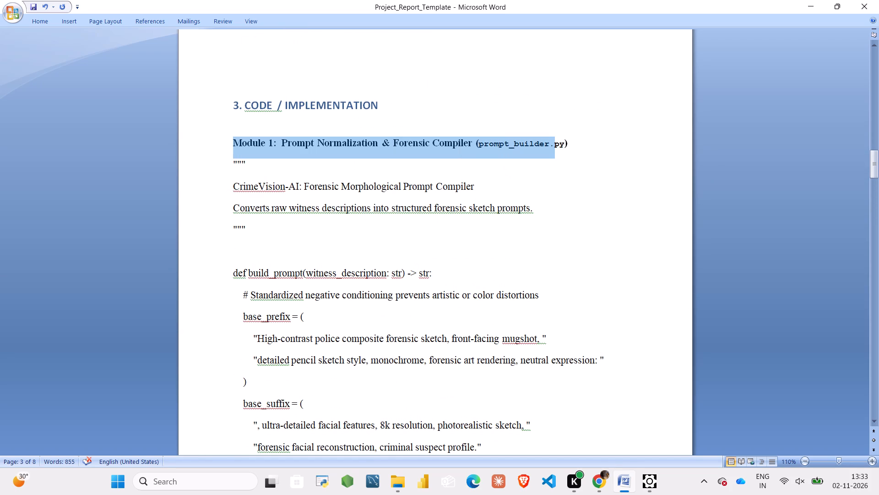
left_click_drag(566, 152, 571, 151)
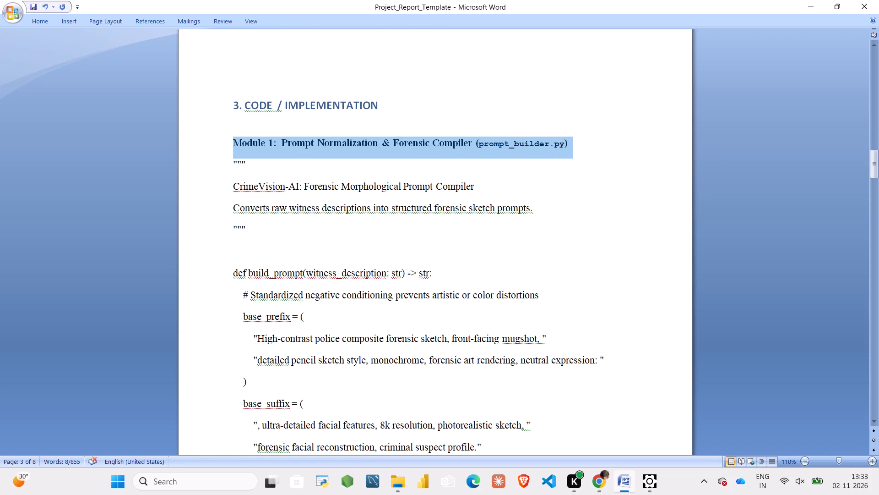
left_click(424, 199)
scroll(424, 199, "down", 5)
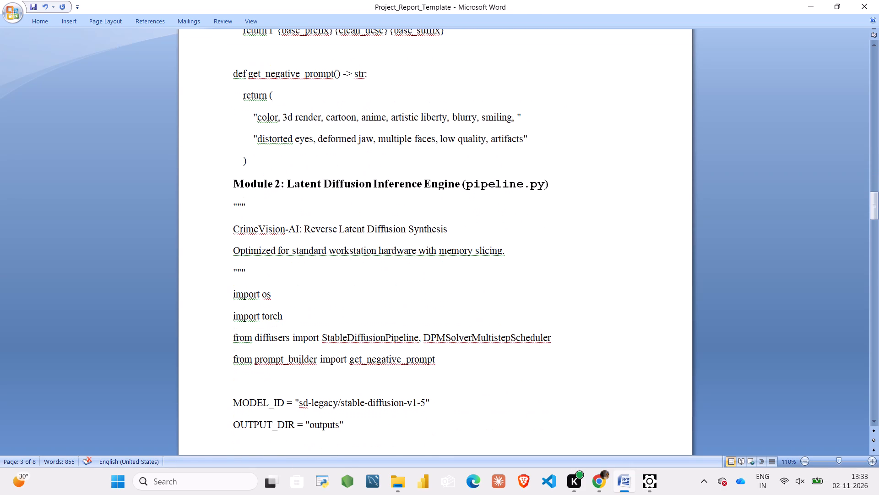
scroll(424, 199, "down", 7)
scroll(424, 199, "up", 2)
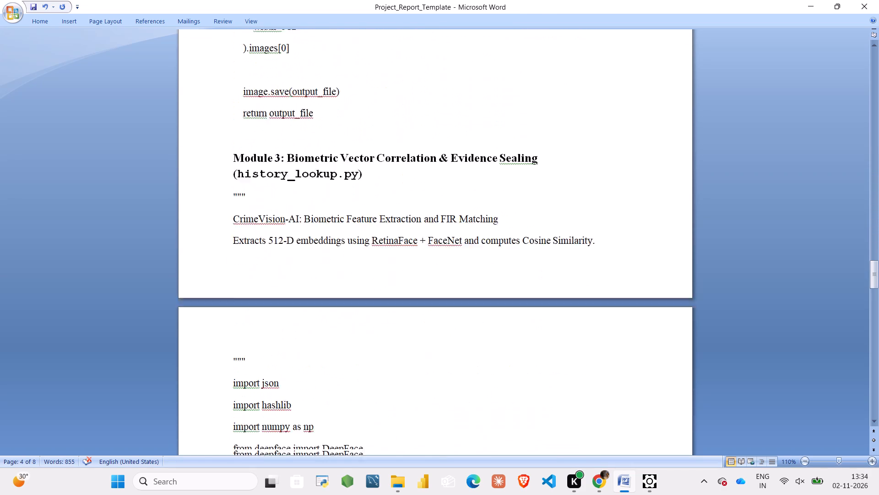
scroll(424, 199, "up", 6)
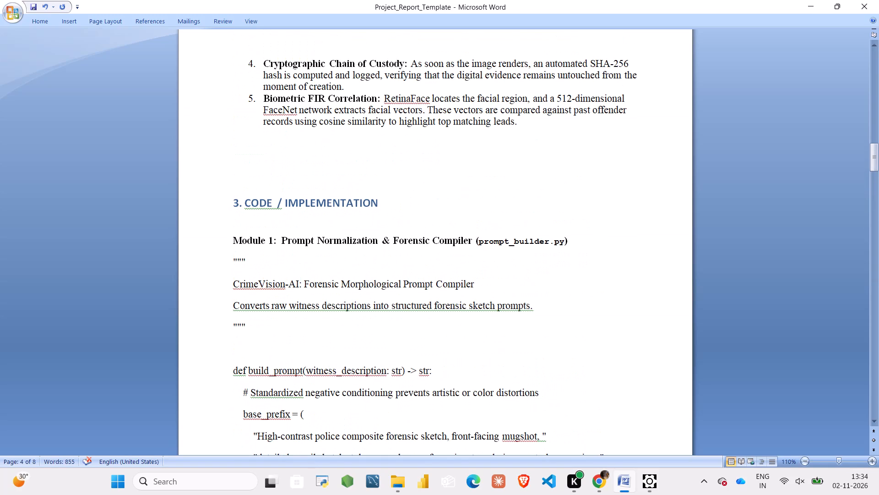
left_click_drag(228, 236, 584, 249)
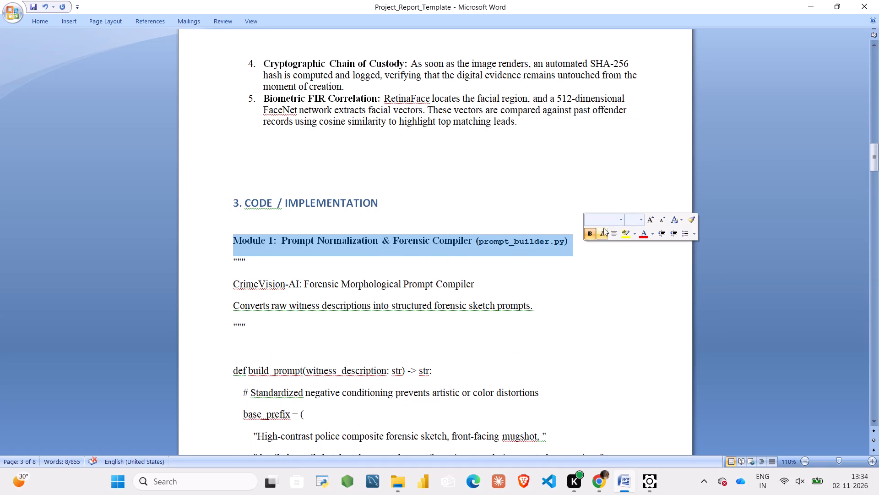
left_click(642, 220)
left_click(632, 277)
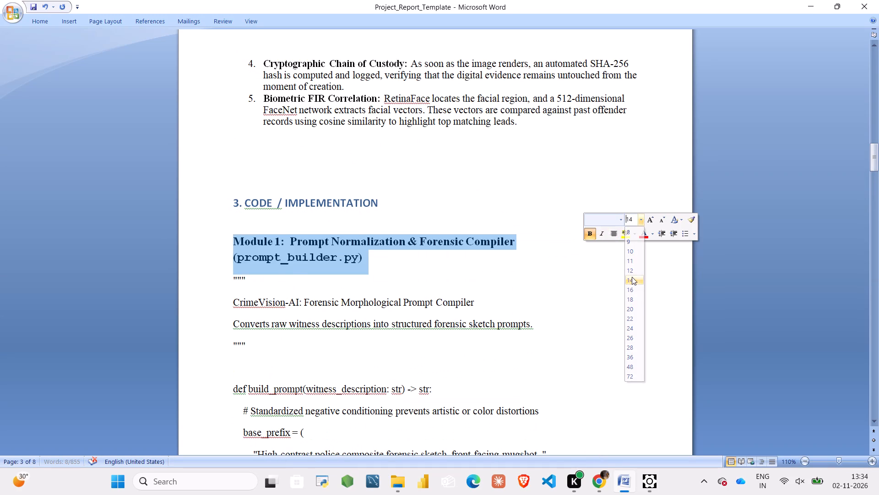
left_click(518, 265)
Add two blank lines after the closing brace of the Module 3 code, above the "4. EXPECTED OUTPUT" heading.
scroll(379, 253, "down", 9)
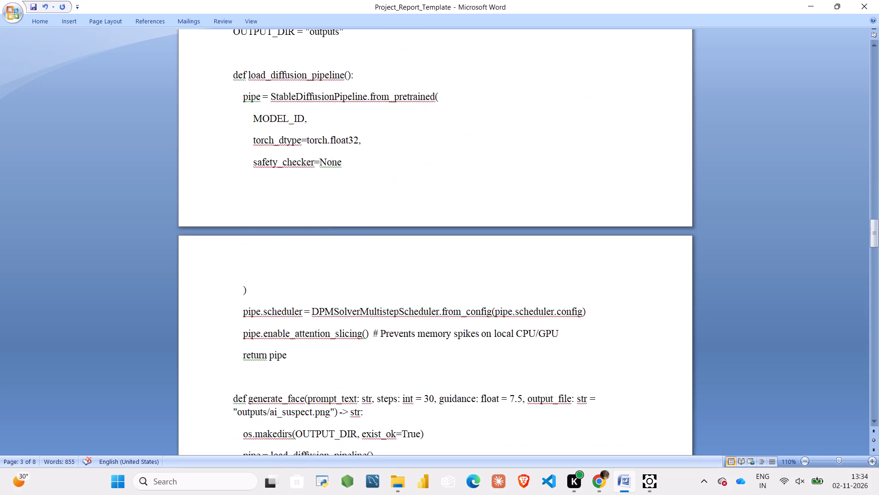
scroll(379, 253, "down", 5)
scroll(379, 253, "up", 1)
scroll(379, 253, "down", 4)
scroll(379, 253, "up", 2)
scroll(379, 253, "down", 2)
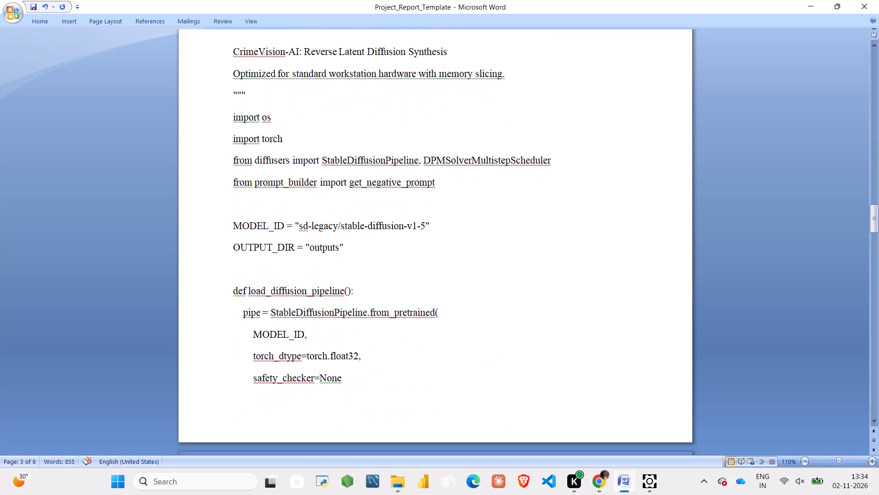
scroll(379, 253, "down", 7)
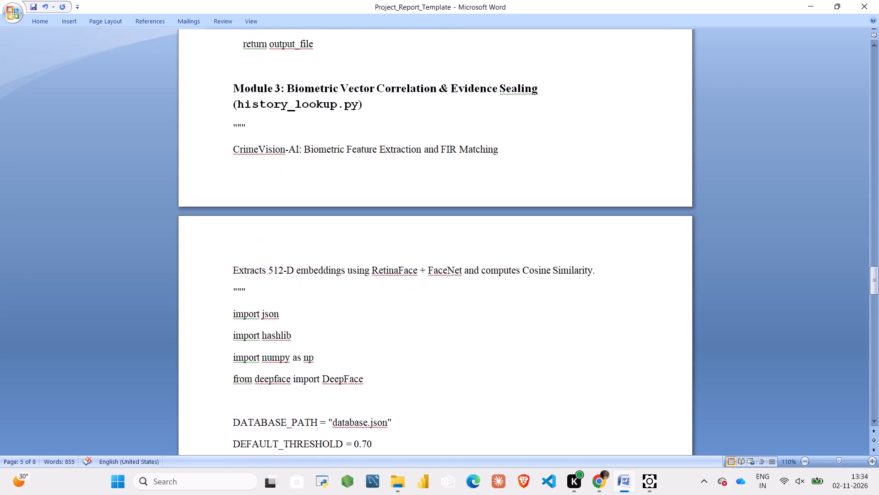
scroll(379, 253, "down", 9)
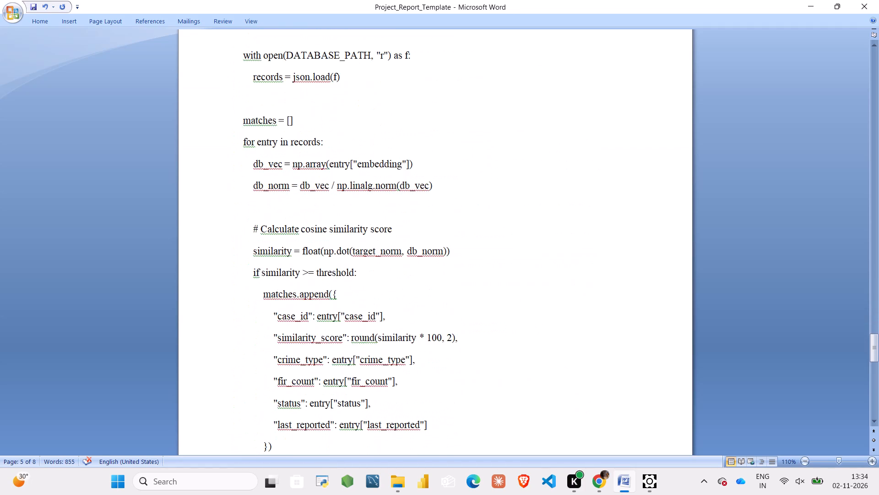
scroll(379, 253, "down", 2)
scroll(379, 253, "up", 1)
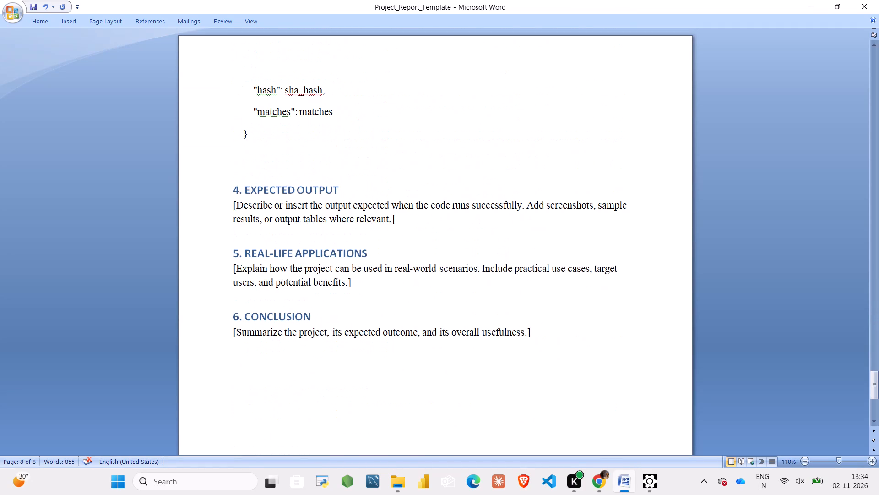
left_click(273, 128)
key("Return")
key("Return")
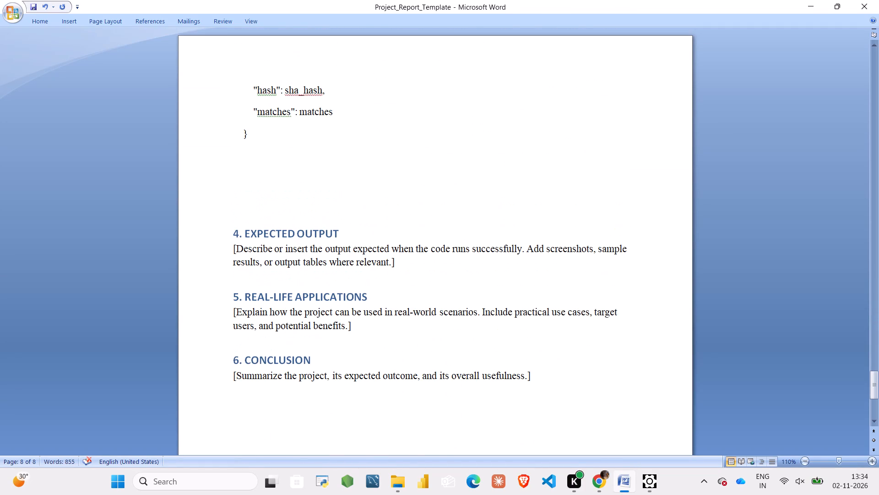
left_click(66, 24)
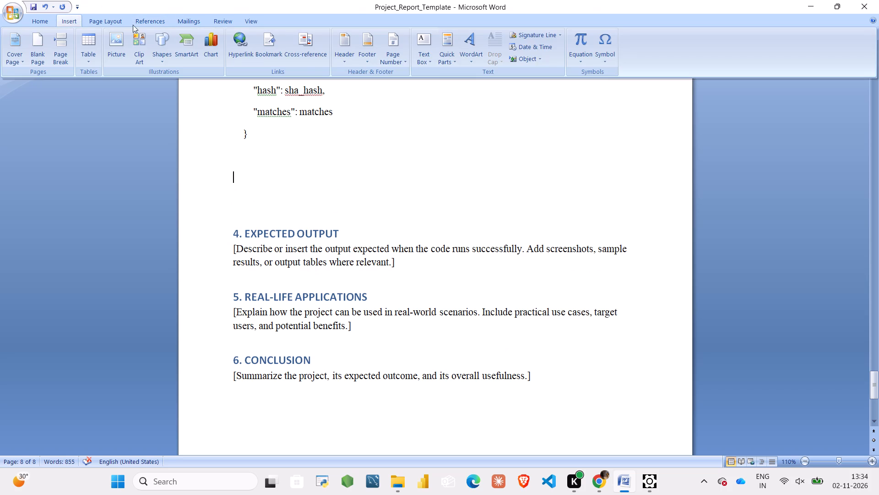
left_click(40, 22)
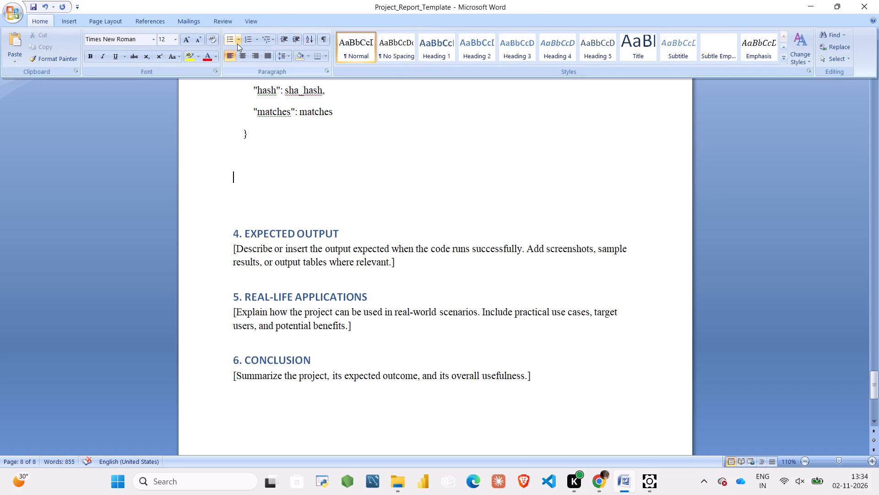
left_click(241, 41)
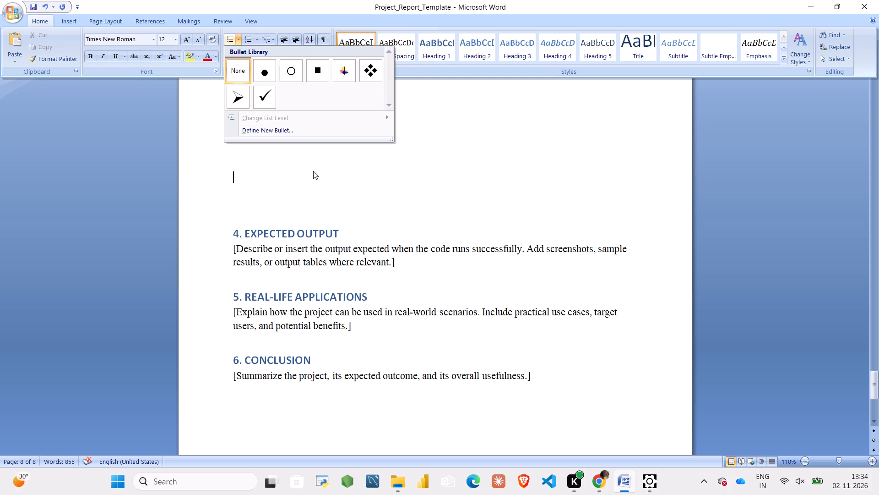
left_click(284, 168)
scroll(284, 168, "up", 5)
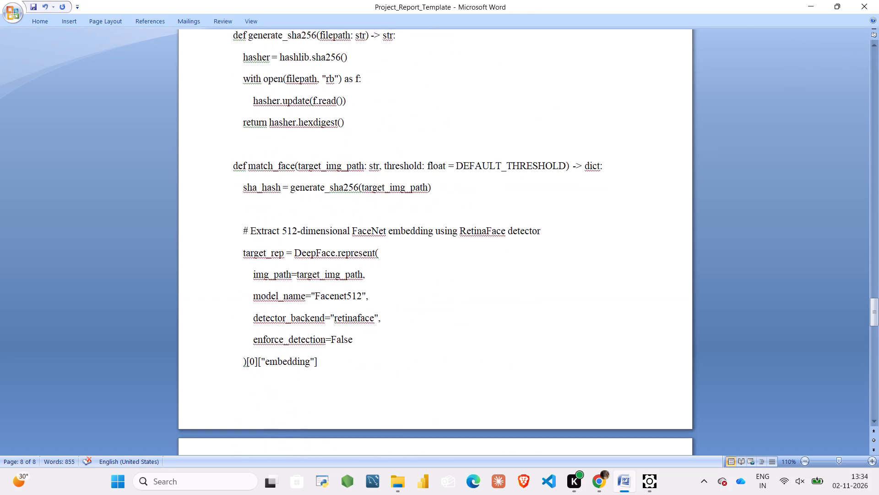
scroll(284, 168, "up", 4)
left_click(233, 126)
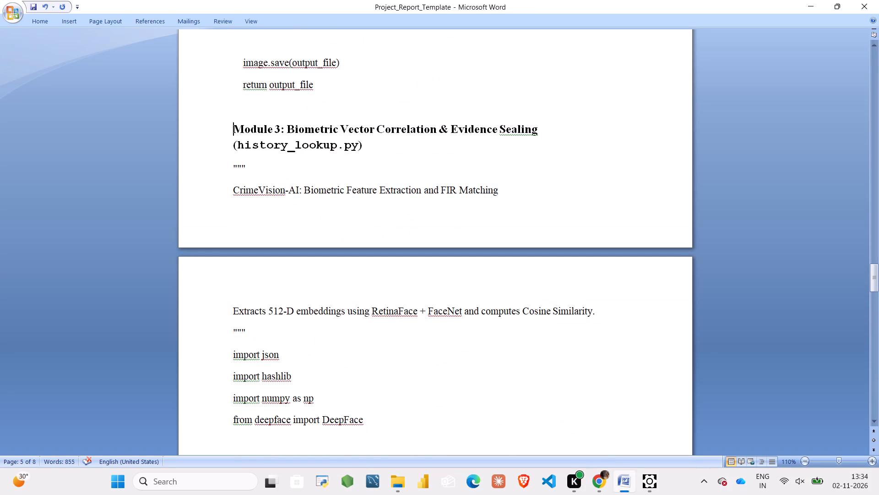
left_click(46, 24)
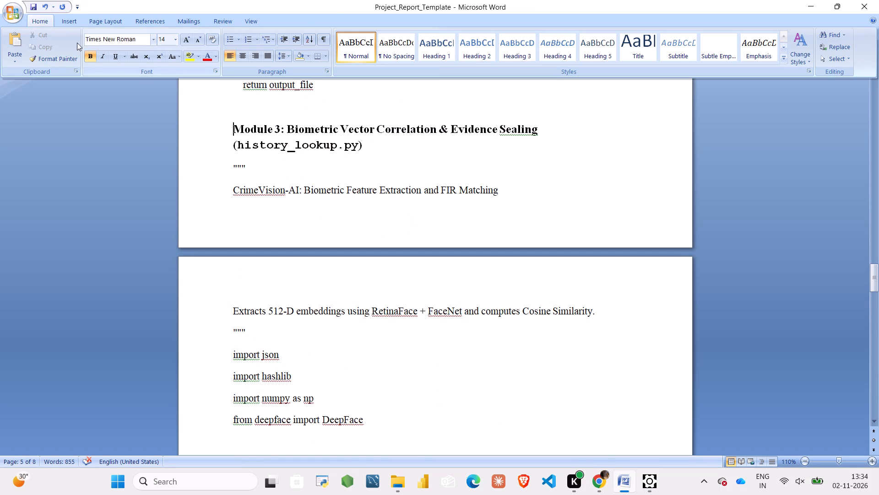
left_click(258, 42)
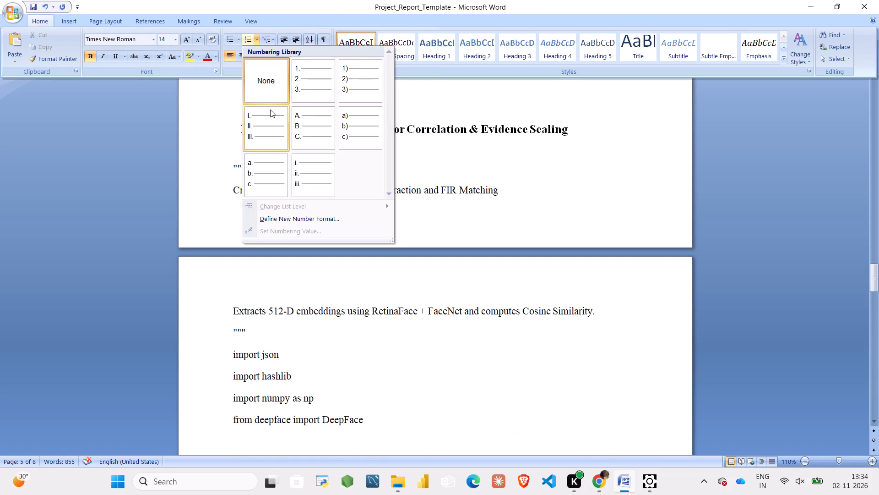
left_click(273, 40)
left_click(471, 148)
Apply the four-diamond bullet to the "Module 1: Prompt Normalization & Forensic Compiler (prompt_builder.py)" heading.
scroll(471, 148, "up", 3)
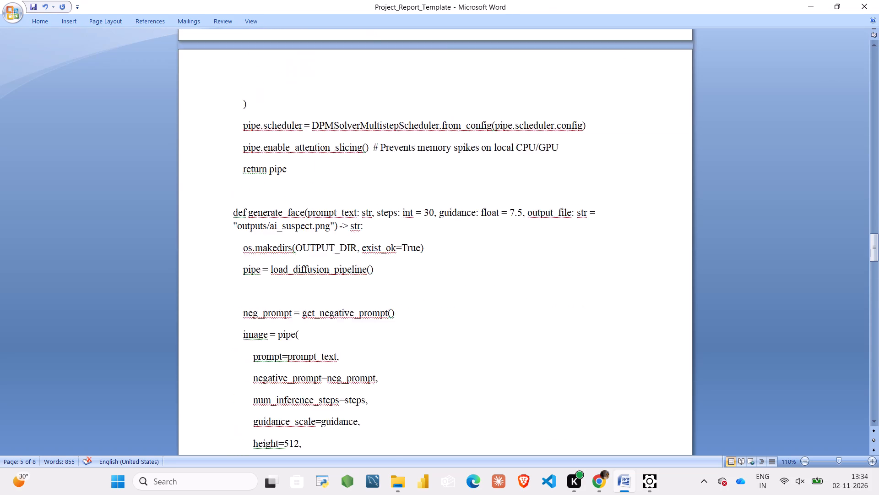
scroll(471, 148, "up", 9)
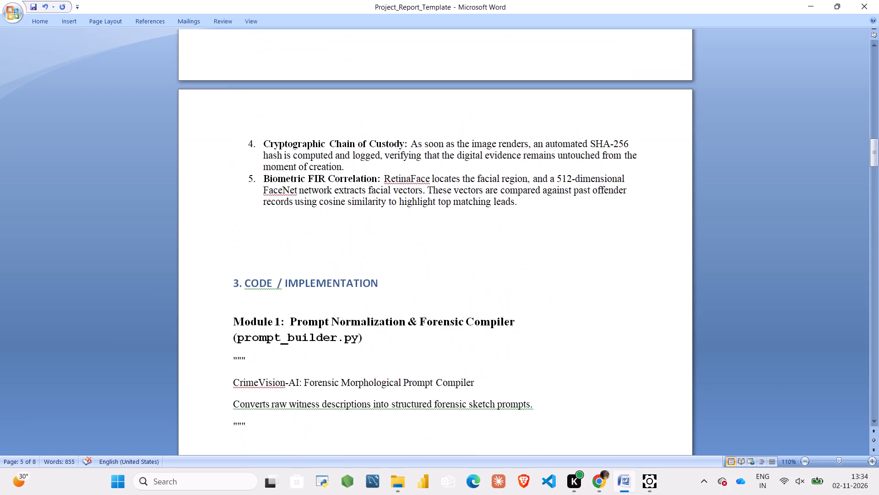
left_click(235, 307)
left_click(231, 321)
left_click(40, 26)
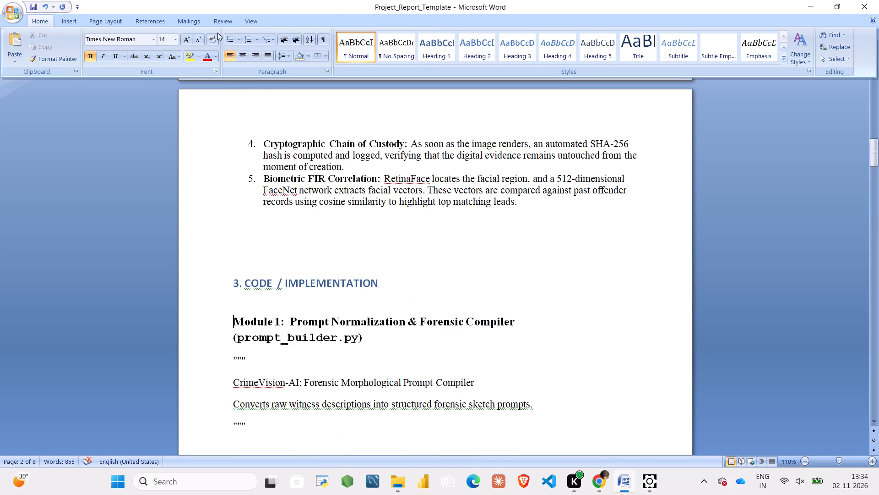
left_click(239, 39)
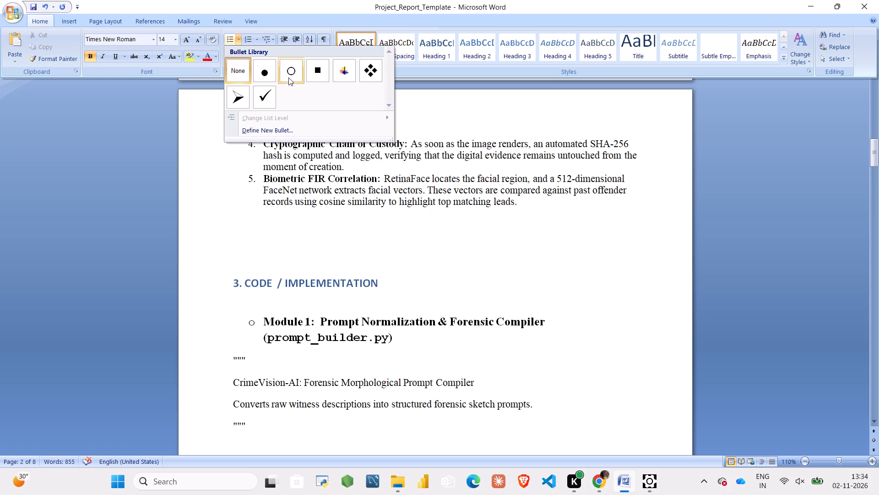
left_click(364, 82)
left_click(334, 268)
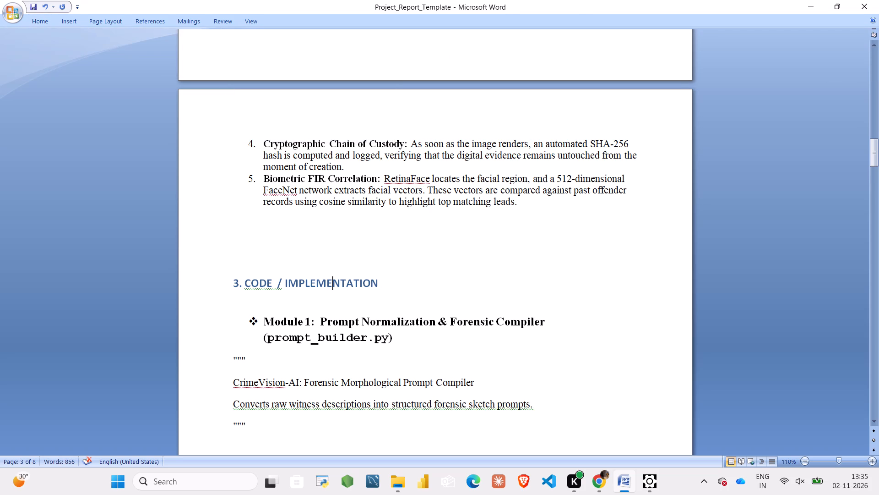
Apply the four-diamond bullet to the "Module 2: Latent Diffusion Inference Engine (pipeline.py)" heading.
scroll(334, 268, "down", 7)
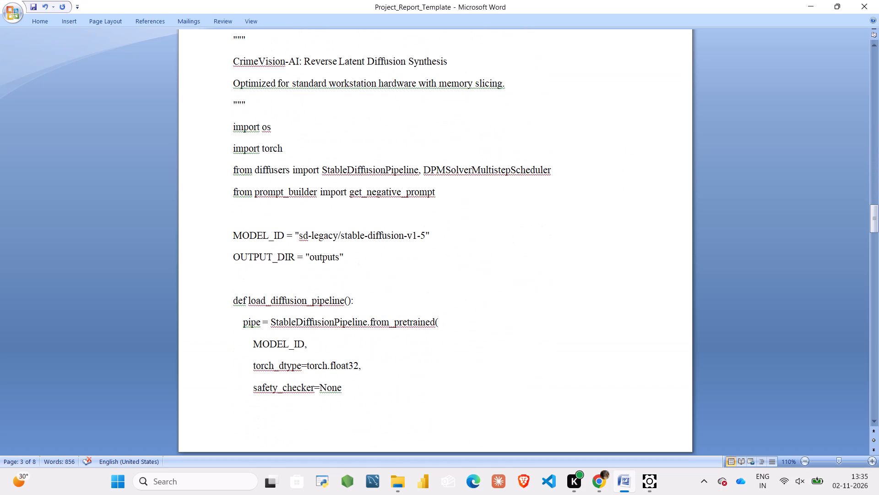
scroll(310, 247, "up", 1)
left_click(232, 280)
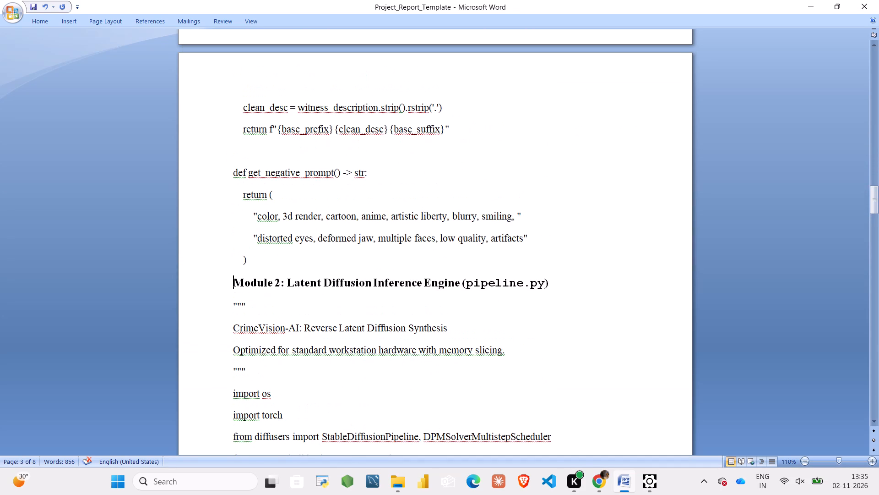
left_click(33, 23)
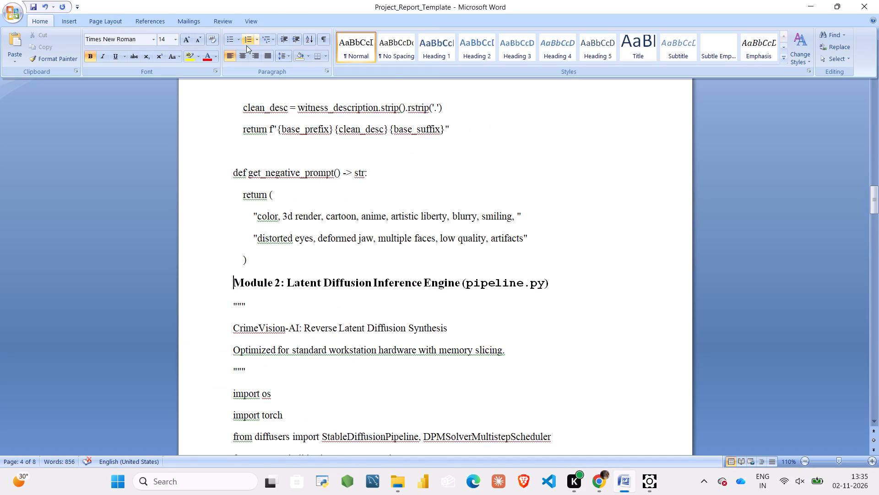
left_click(236, 40)
left_click(239, 67)
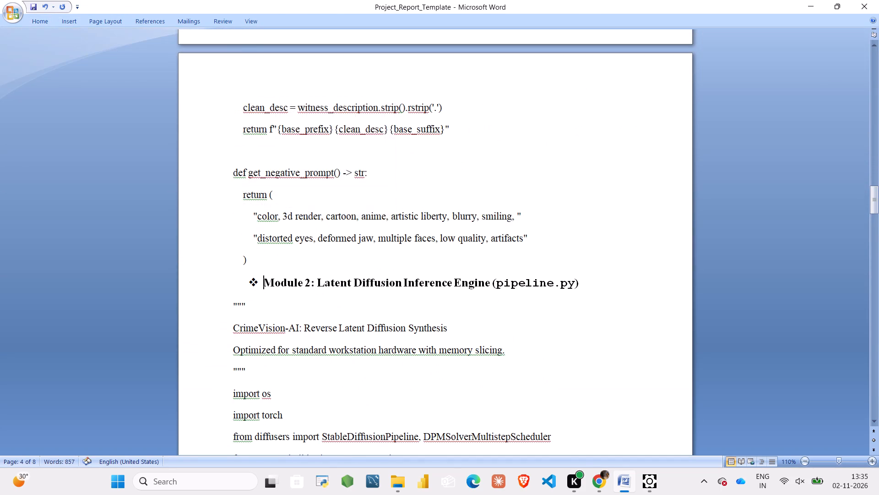
left_click(261, 247)
Apply the four-diamond bullet to the "Module 3: Biometric Vector Correlation & Evidence Sealing (history_lookup.py)" heading.
scroll(261, 247, "down", 5)
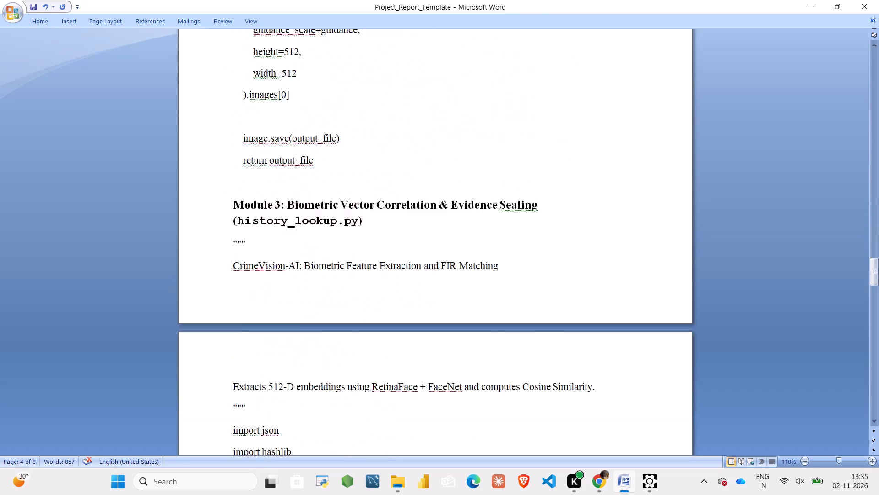
scroll(261, 247, "down", 2)
left_click(235, 128)
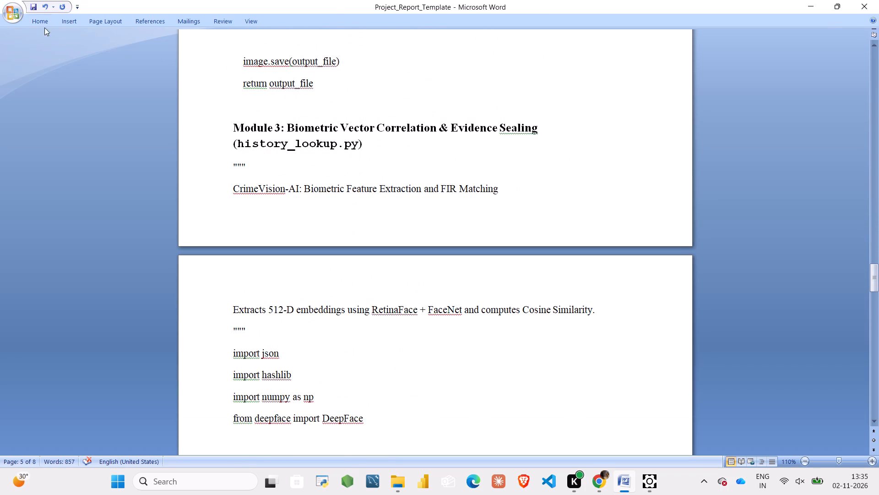
left_click(42, 22)
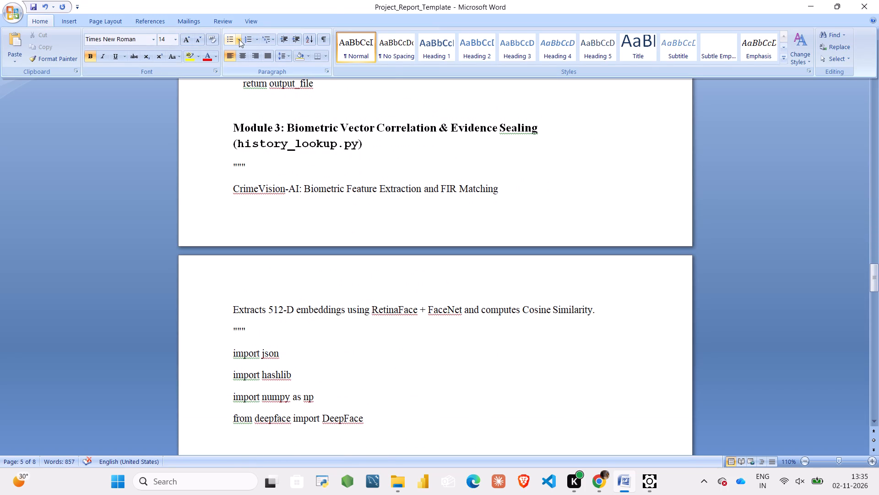
left_click(239, 39)
left_click(372, 114)
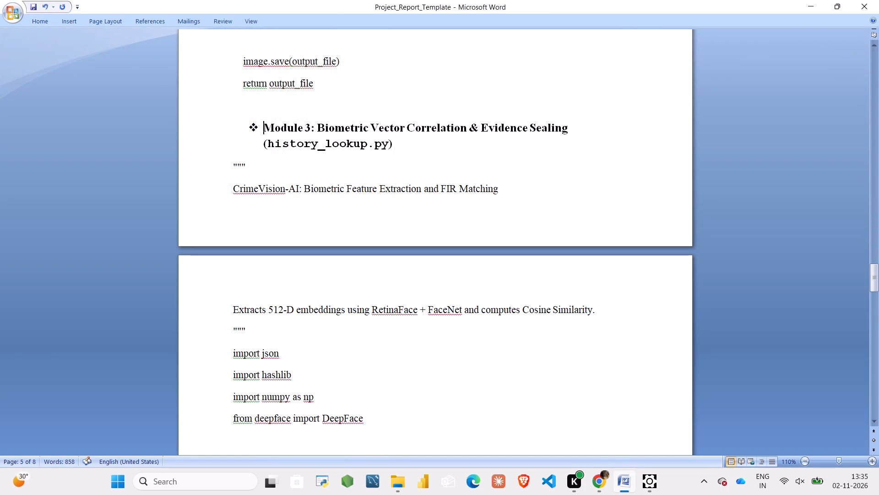
Add a new blank line directly below the closing brace of the Module 3 code.
scroll(345, 132, "down", 5)
scroll(335, 298, "down", 1)
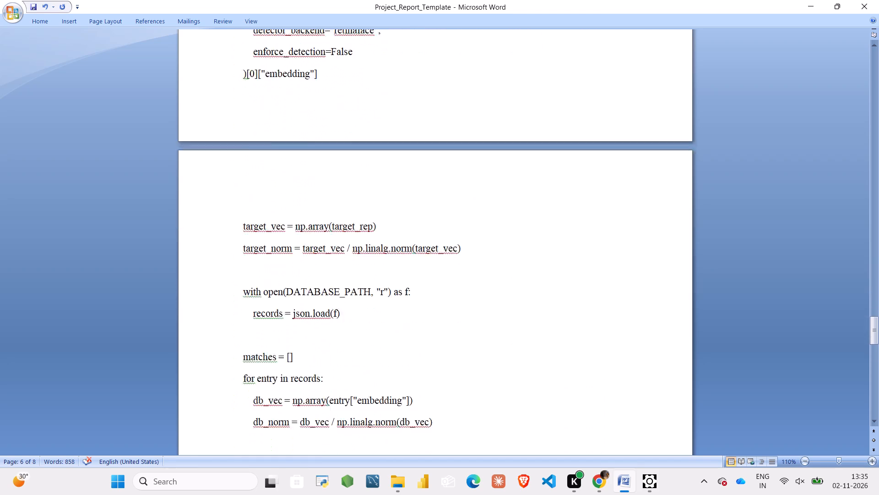
scroll(335, 298, "down", 5)
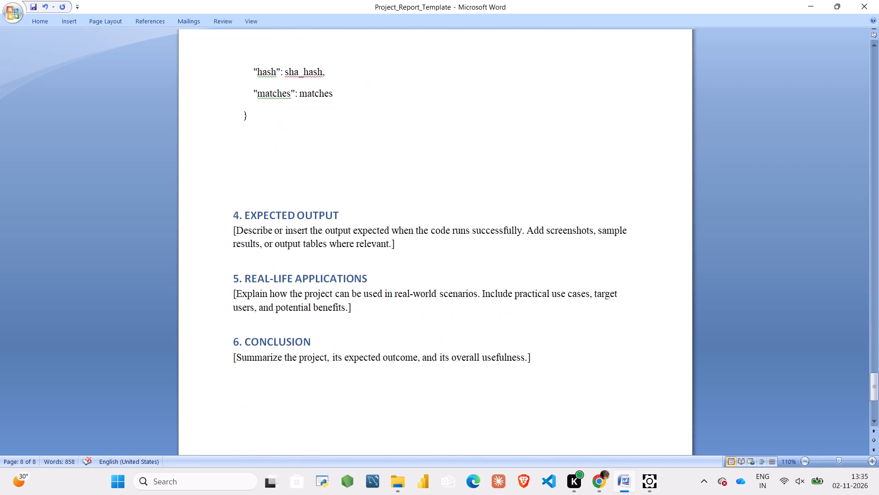
left_click(267, 112)
key("Return")
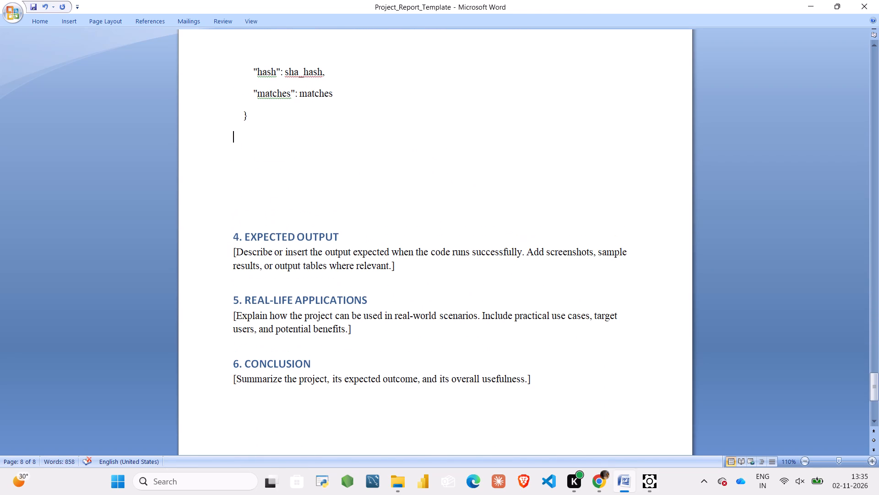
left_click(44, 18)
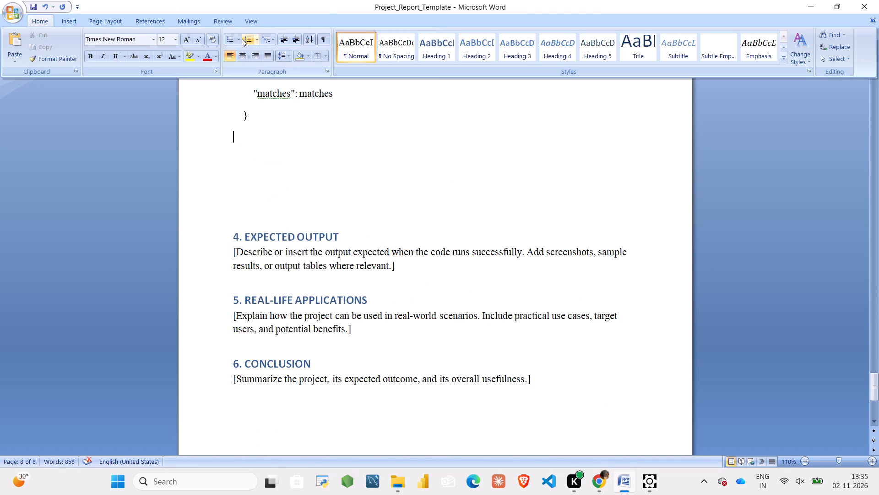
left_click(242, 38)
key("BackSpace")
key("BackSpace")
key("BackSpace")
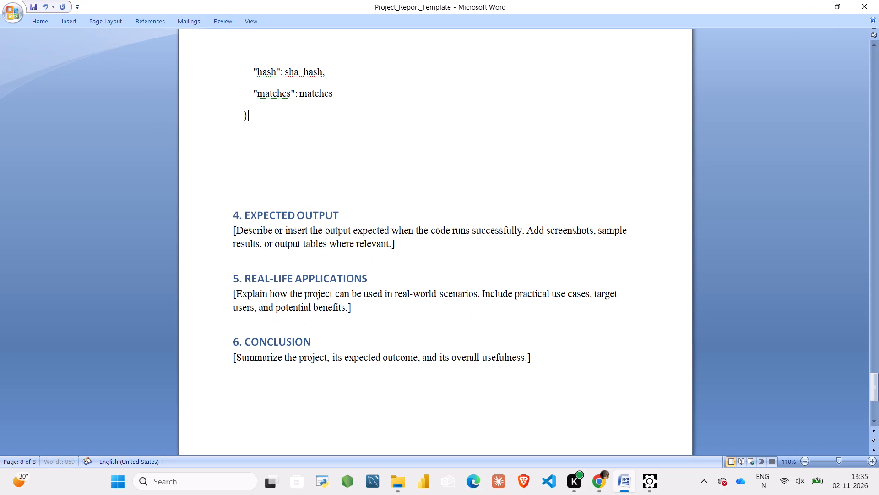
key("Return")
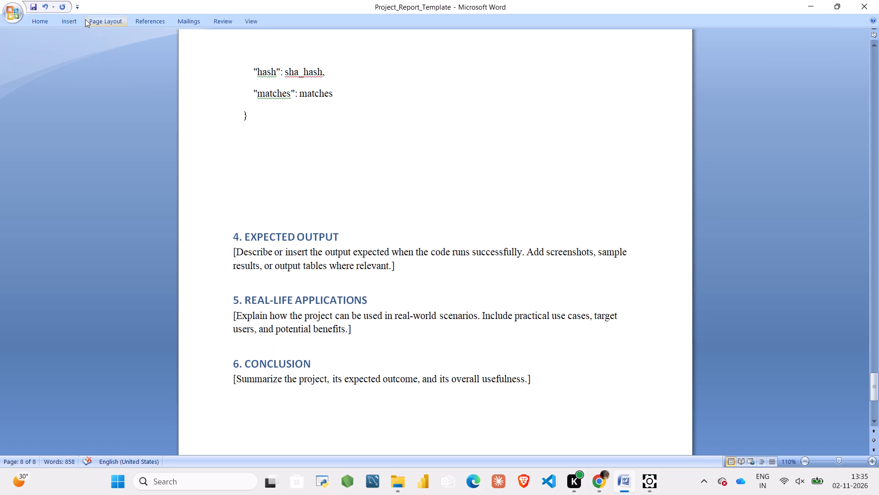
Give the new line below the Module 3 code an arrowhead bullet and enter "Github Link : " on it.
left_click(38, 29)
left_click(40, 25)
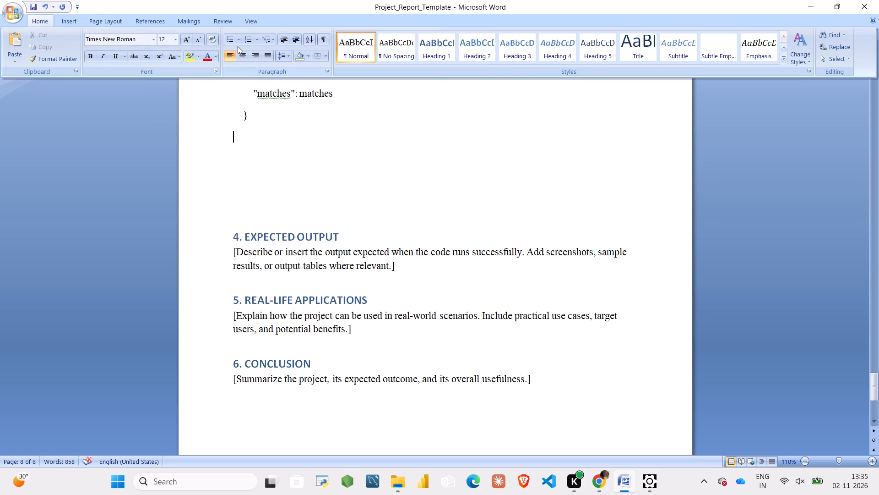
left_click(237, 38)
left_click(240, 134)
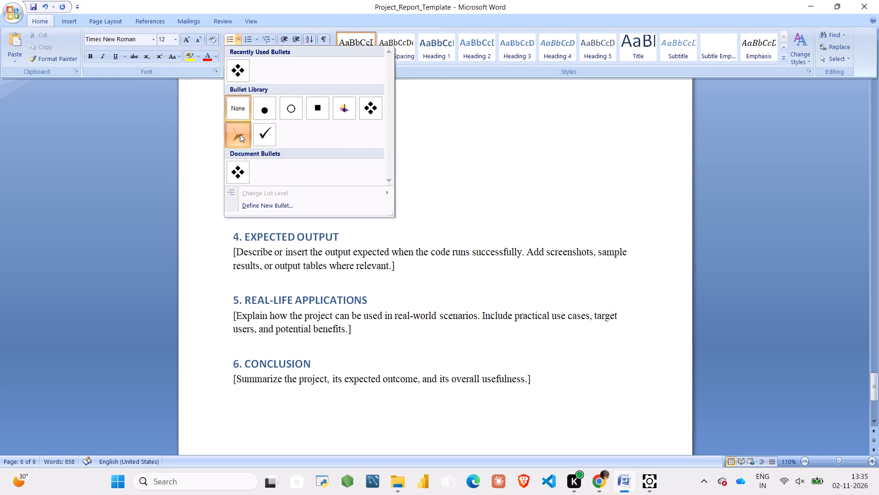
key("shift+g")
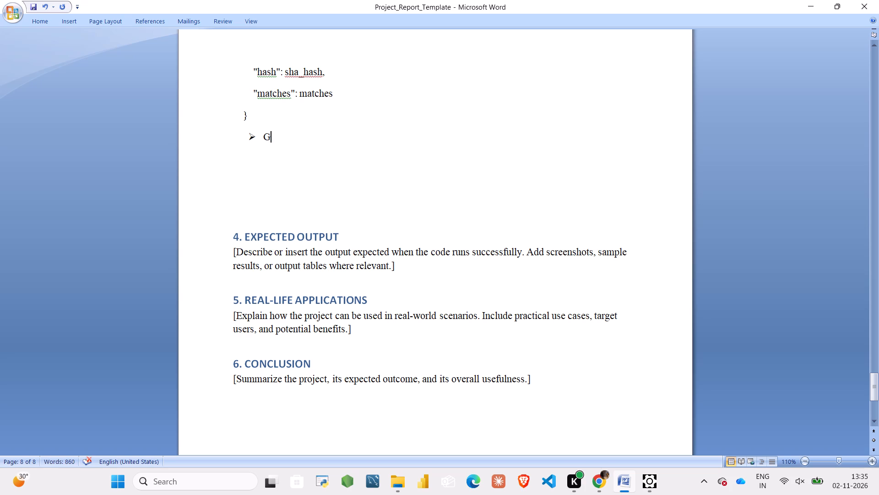
type("ithu")
key("space")
key("BackSpace")
type("B")
key("space")
key("BackSpace")
key("BackSpace")
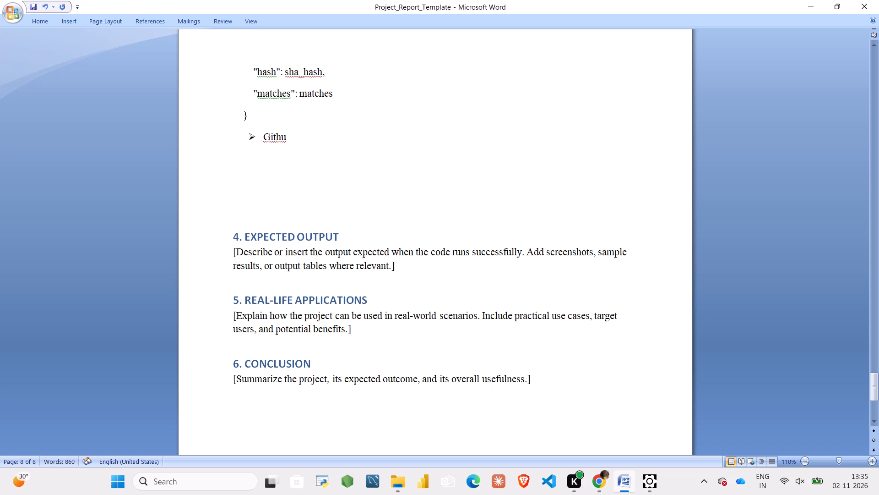
type("b Link")
key("space")
type(":")
key("space")
Make the "Github Link :" text bold and place the cursor at the end of its line.
left_click_drag(265, 134, 320, 140)
left_click(328, 124)
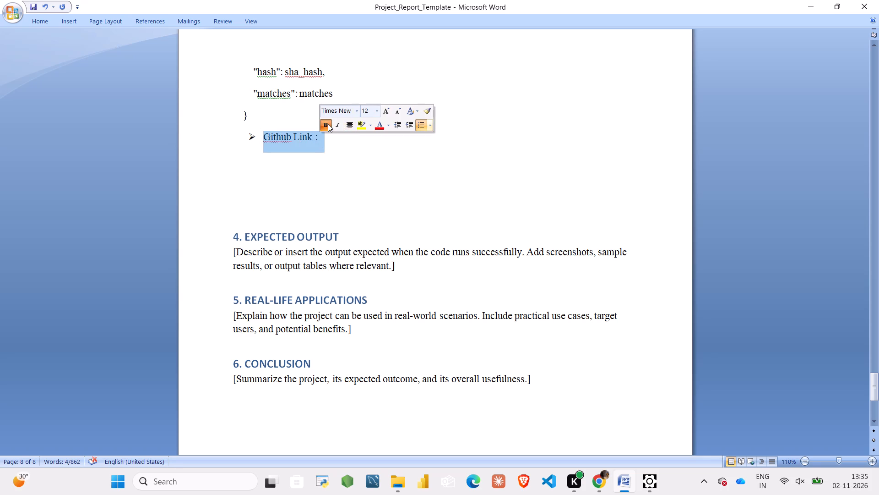
left_click(334, 156)
left_click(338, 139)
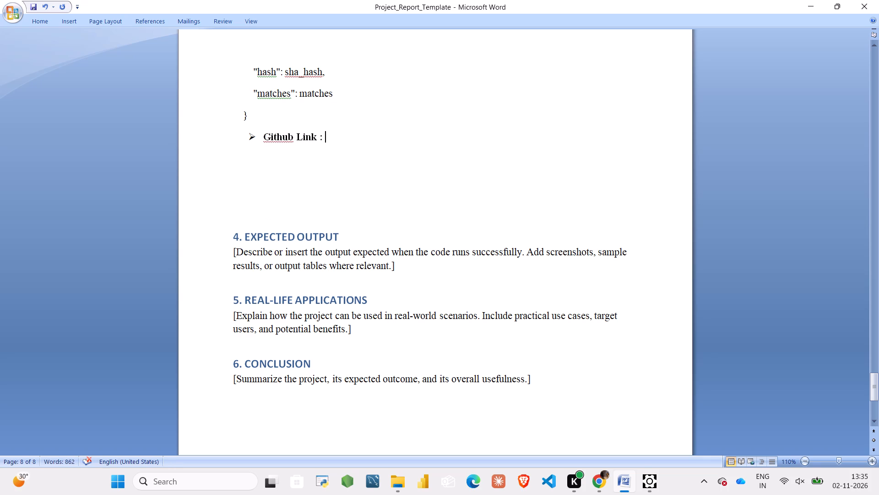
Switch to Chrome, open a new tab and activate the Google search box.
left_click(602, 484)
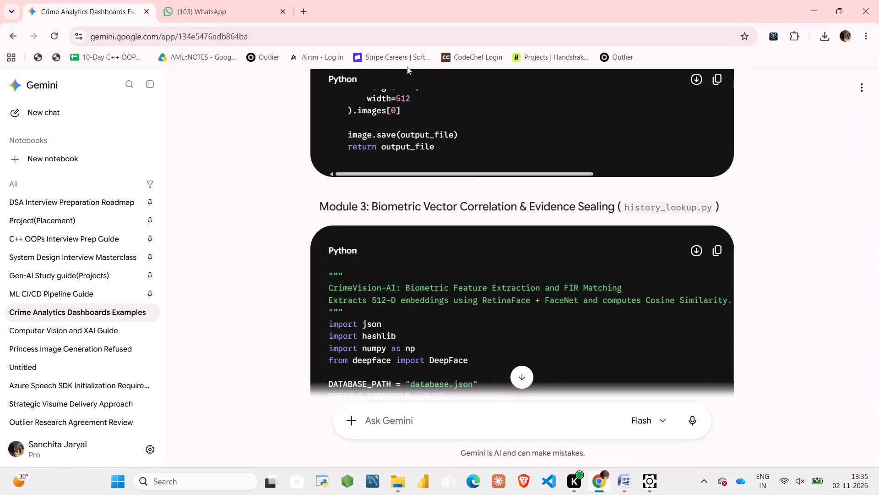
left_click(300, 11)
left_click(286, 234)
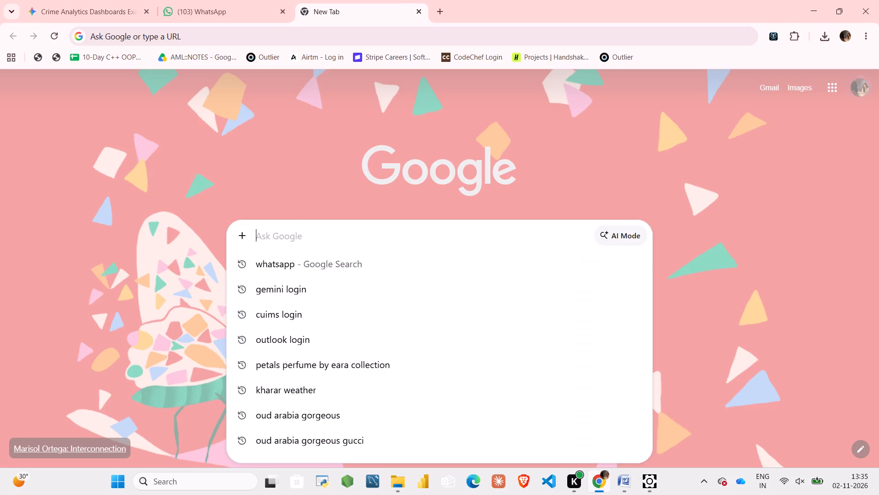
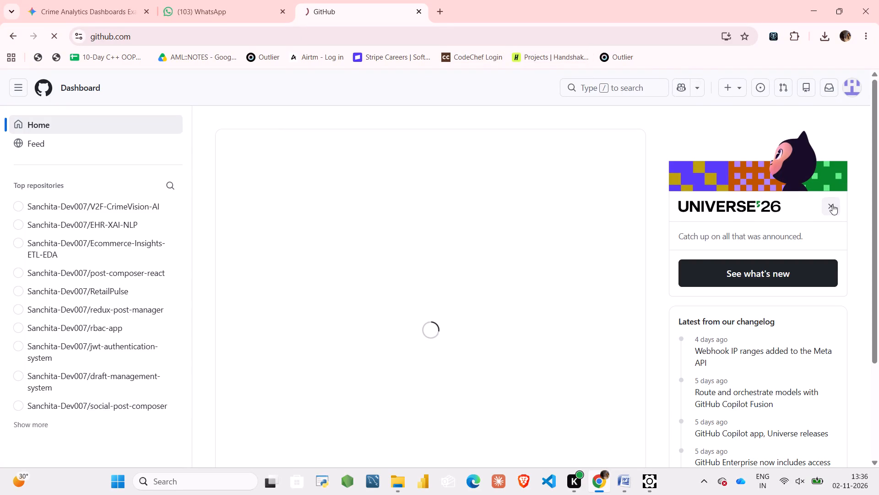
Open the V2F-CrimeVision-AI repository from the GitHub dashboard and copy its web address.
left_click(833, 203)
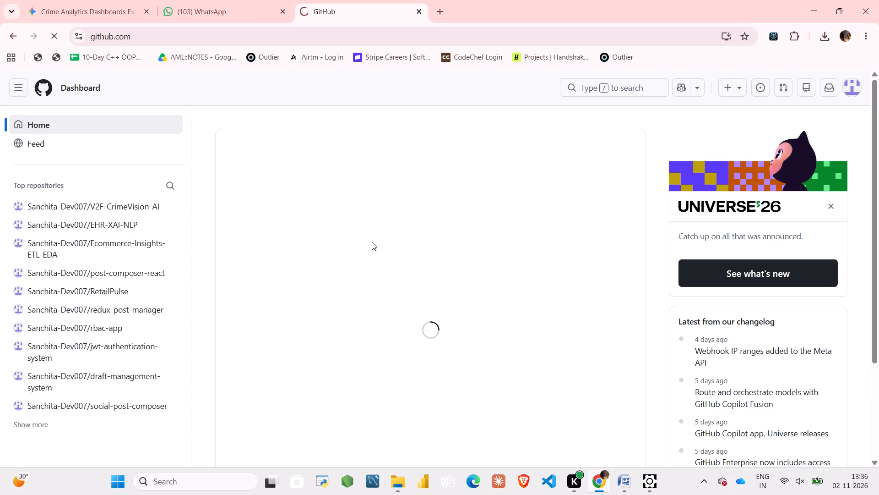
left_click(102, 206)
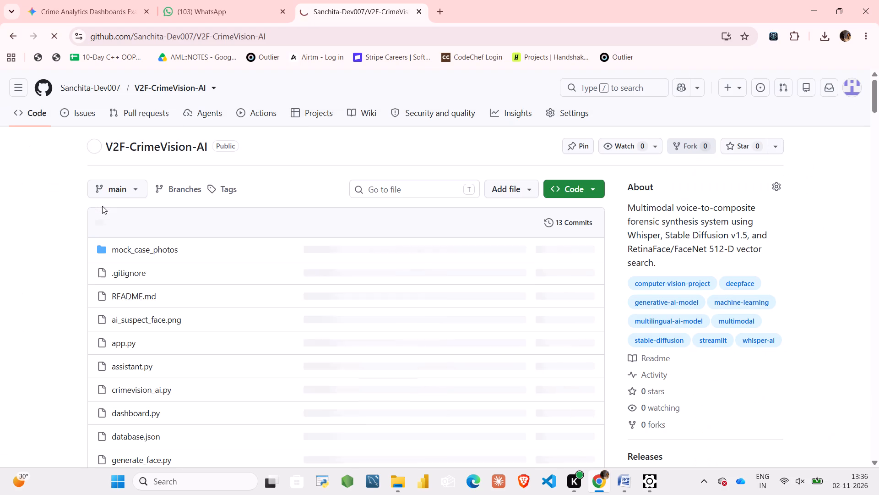
left_click_drag(274, 37, 91, 25)
key("ctrl+c")
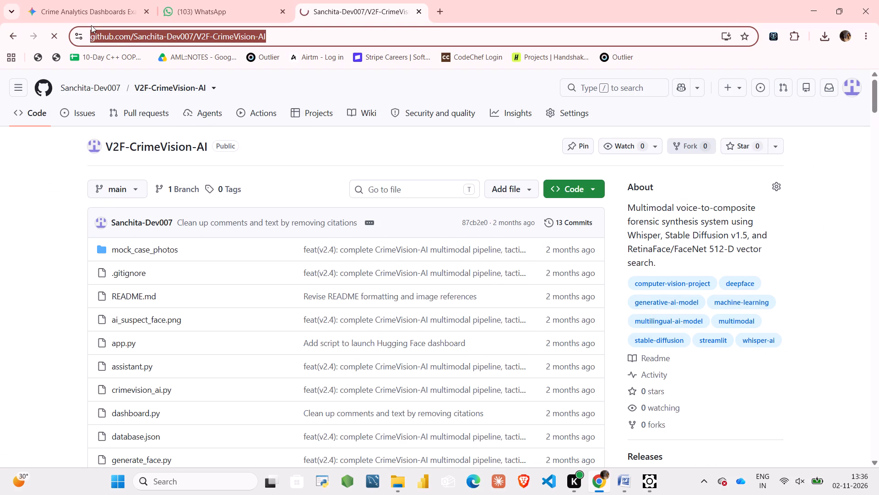
Switch to Word and paste the copied repository address after "Github Link :" below the Module 3 code.
left_click(608, 493)
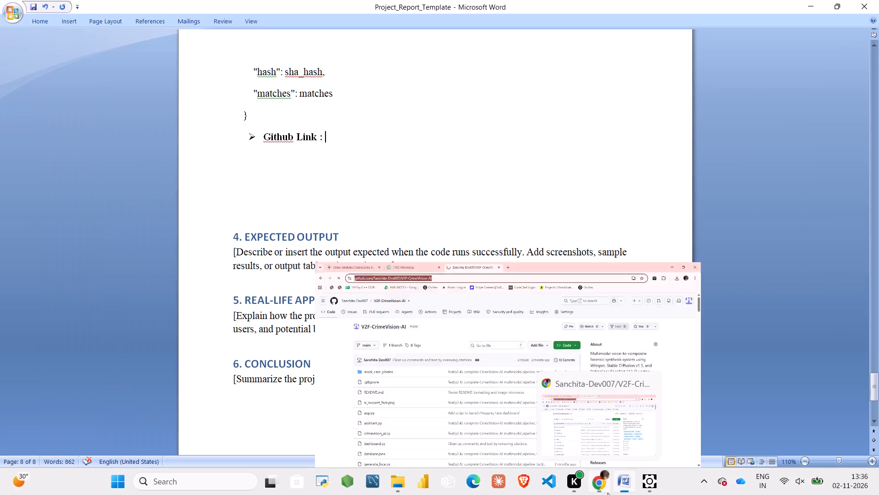
key("ctrl+v")
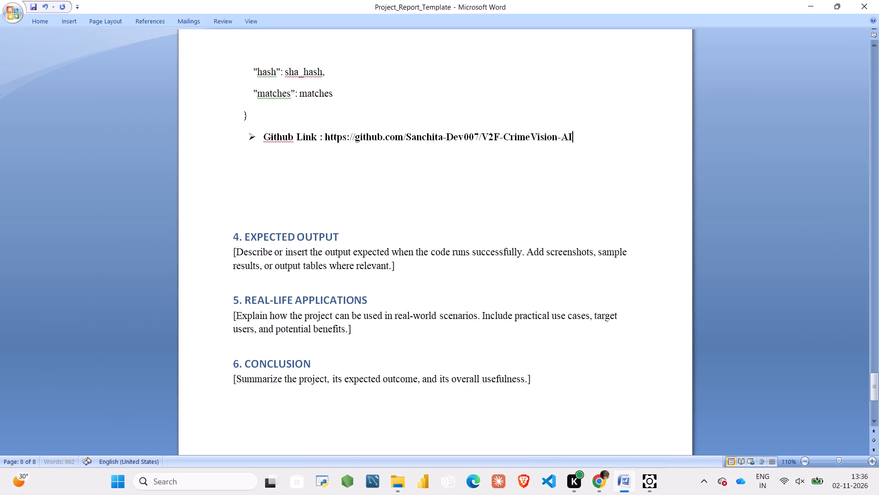
left_click(322, 134)
Delete the empty lines between the Github Link line and the "4. EXPECTED OUTPUT" heading.
left_click(427, 153)
left_click(281, 234)
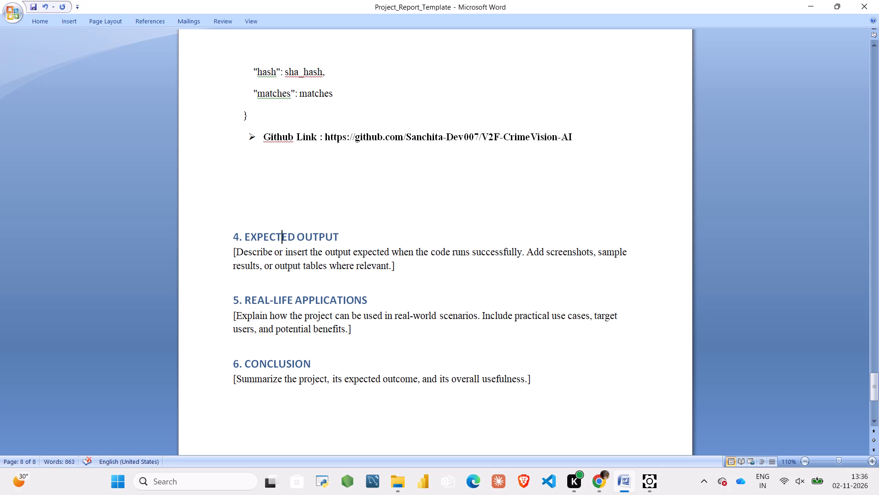
left_click(276, 215)
left_click(273, 219)
left_click(239, 219)
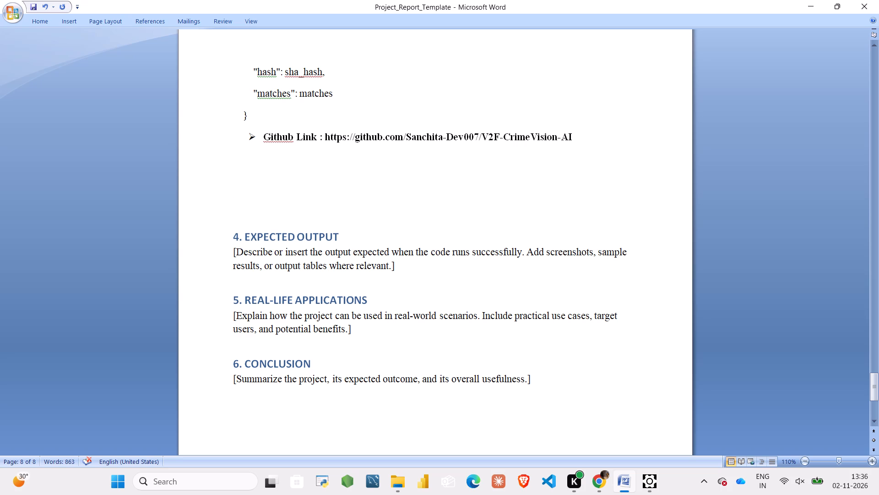
left_click(235, 216)
key("BackSpace")
key("BackSpace")
key("BackSpace")
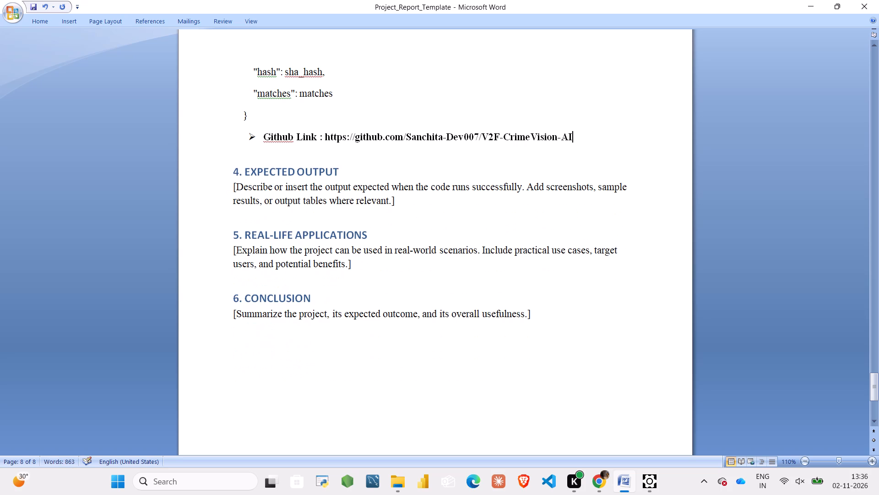
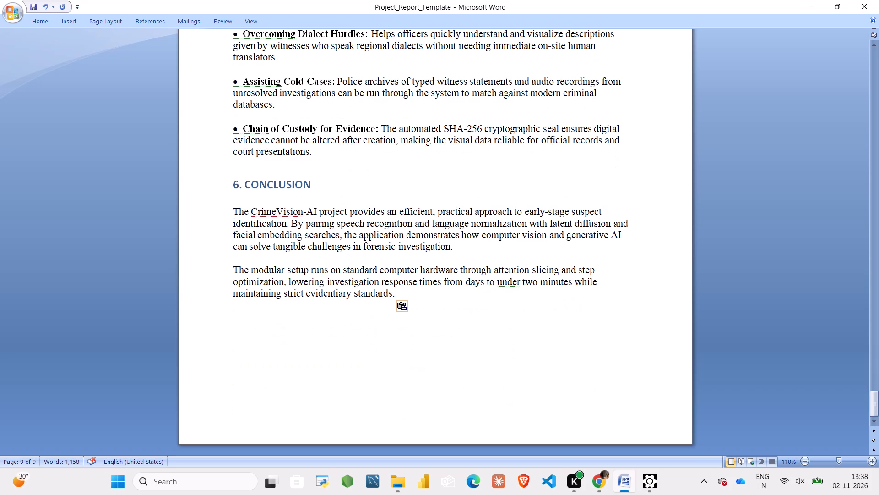
scroll(250, 328, "down", 1)
scroll(250, 328, "up", 5)
scroll(250, 328, "down", 1)
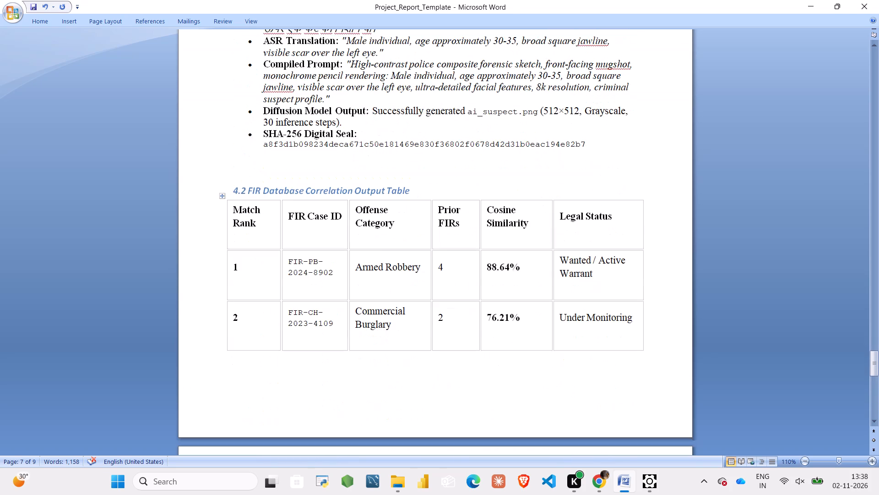
scroll(250, 328, "down", 4)
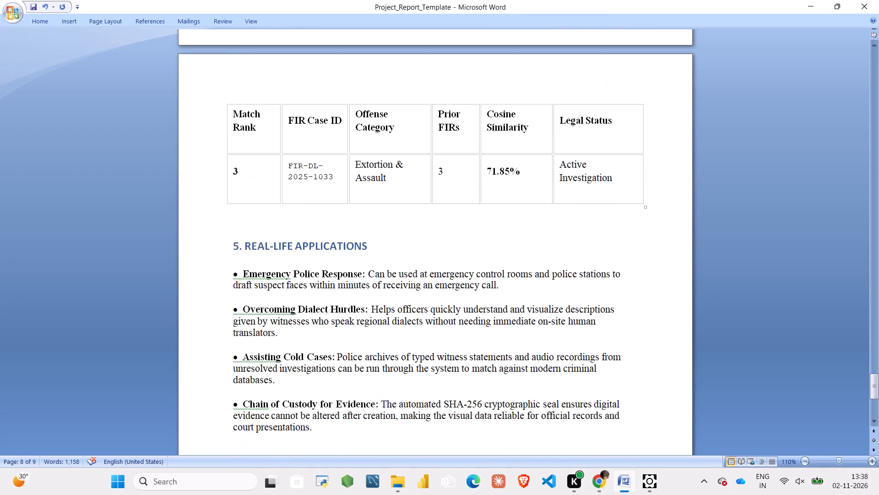
left_click(273, 223)
key("Return")
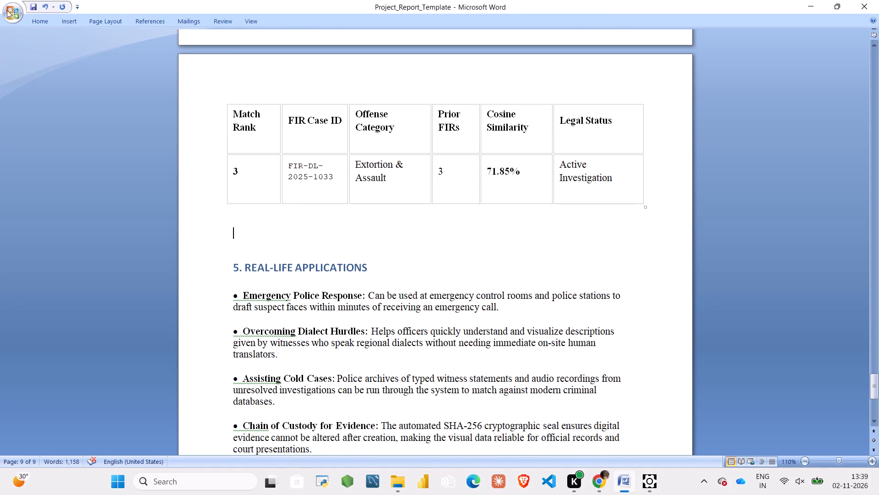
Switch to File Explorer, open the CrimeVision Ai image from the Downloads folder, and copy it.
left_click(399, 475)
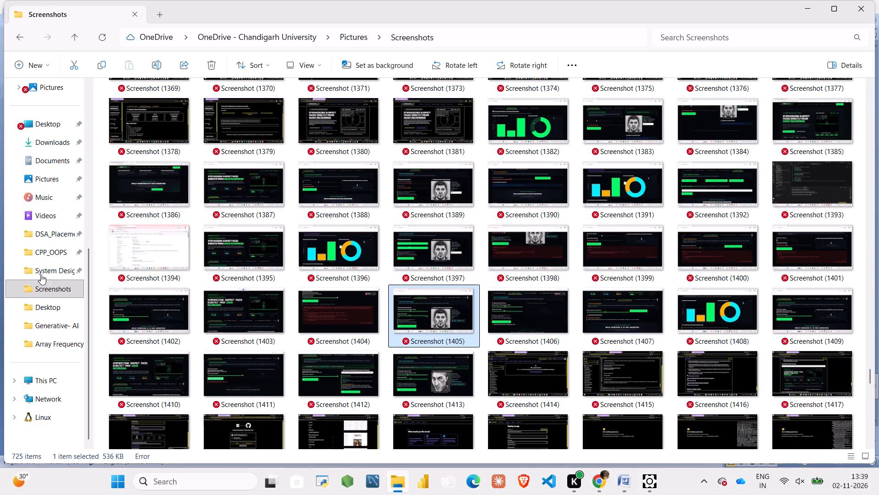
left_click(62, 146)
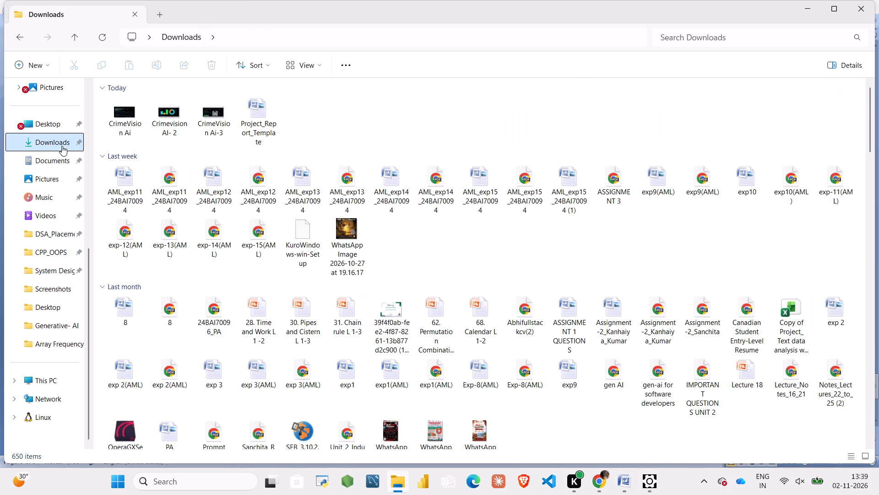
double_click(116, 119)
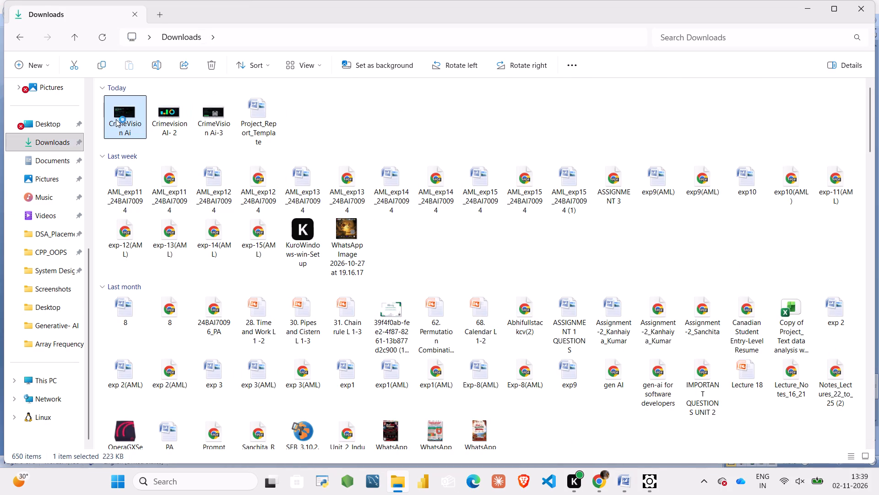
right_click(270, 198)
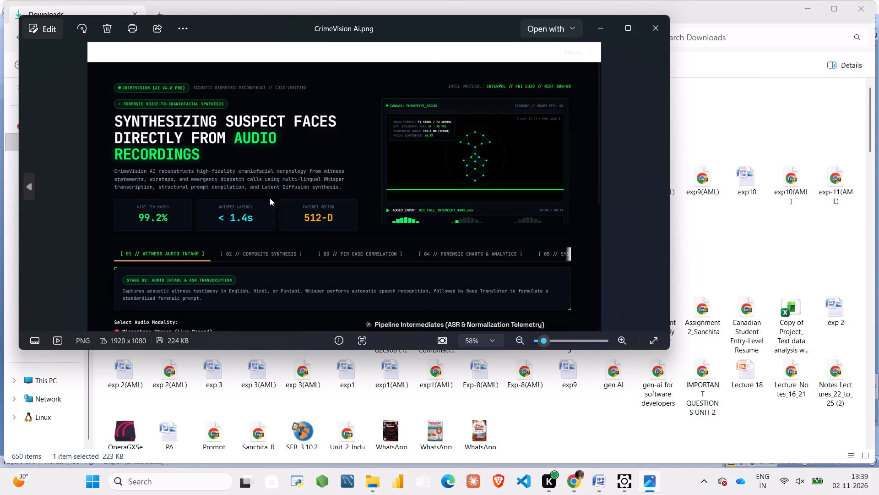
left_click(293, 220)
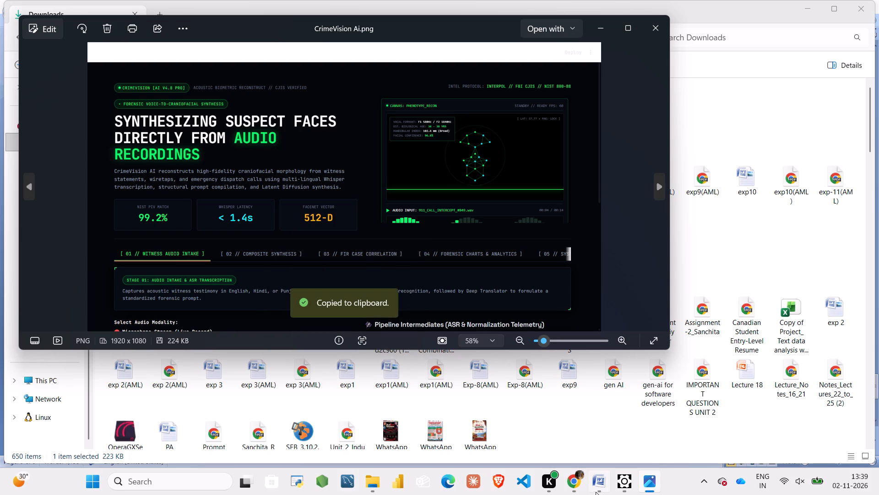
Switch to Word, paste the copied screenshot below the FIR correlation table, and scale it down to roughly the text width.
left_click(591, 487)
key("ctrl+v")
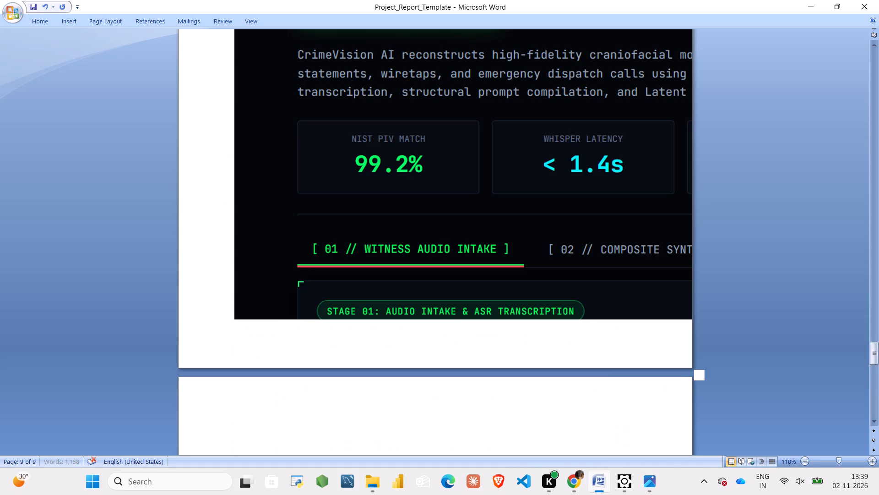
left_click(378, 231)
scroll(378, 231, "up", 3)
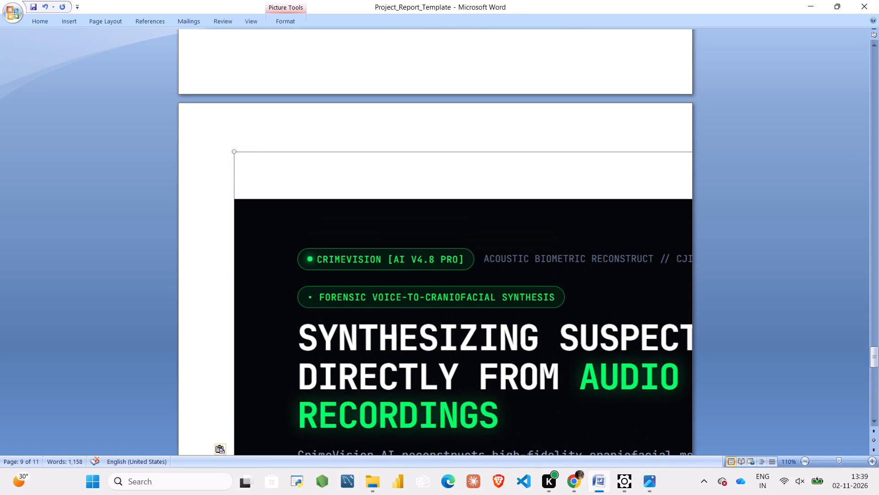
left_click_drag(235, 152, 680, 352)
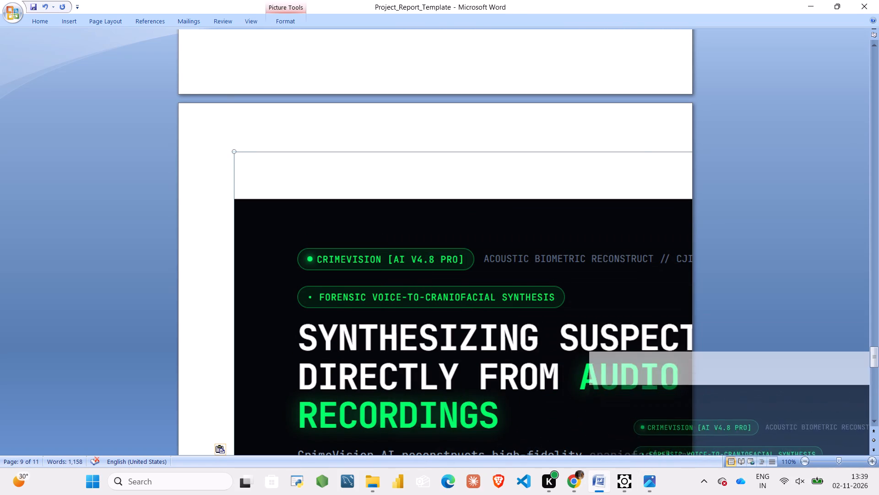
left_click_drag(680, 352, 691, 370)
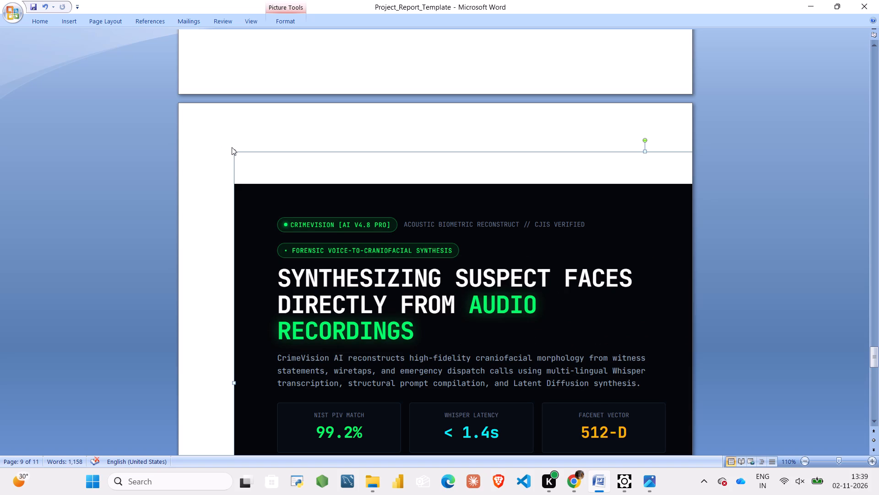
left_click_drag(235, 151, 773, 378)
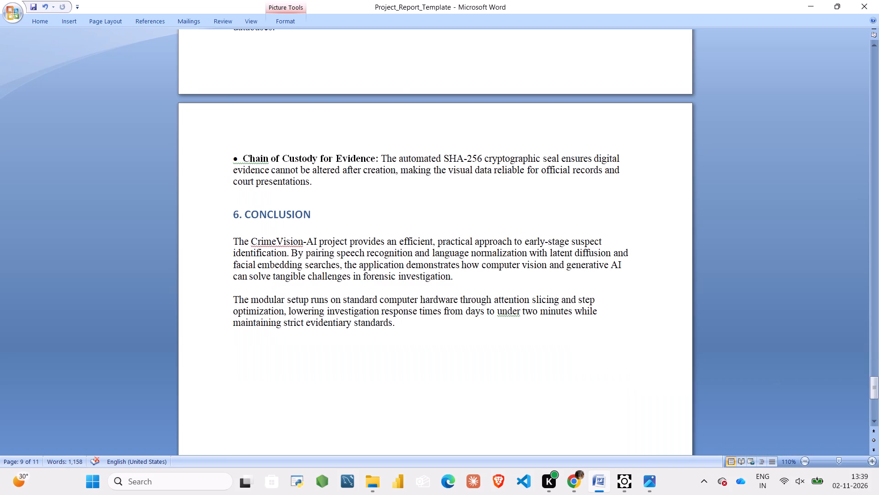
Add a blank line below the inserted screenshot, above the "5. REAL-LIFE APPLICATIONS" heading.
scroll(506, 215, "up", 4)
scroll(506, 215, "down", 1)
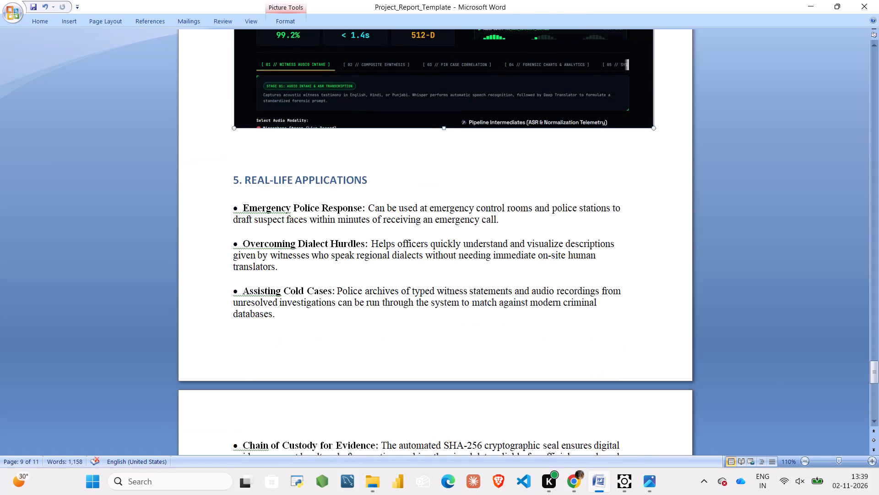
scroll(506, 215, "down", 1)
left_click(529, 164)
left_click(251, 143)
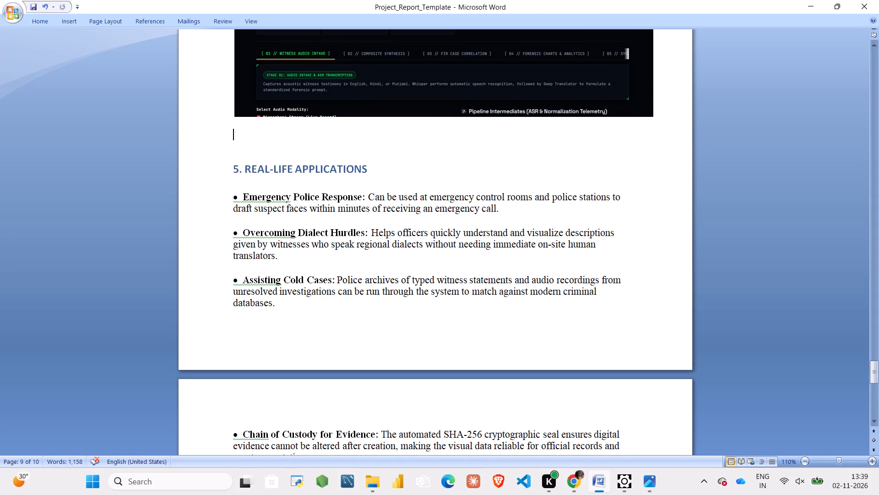
key("Return")
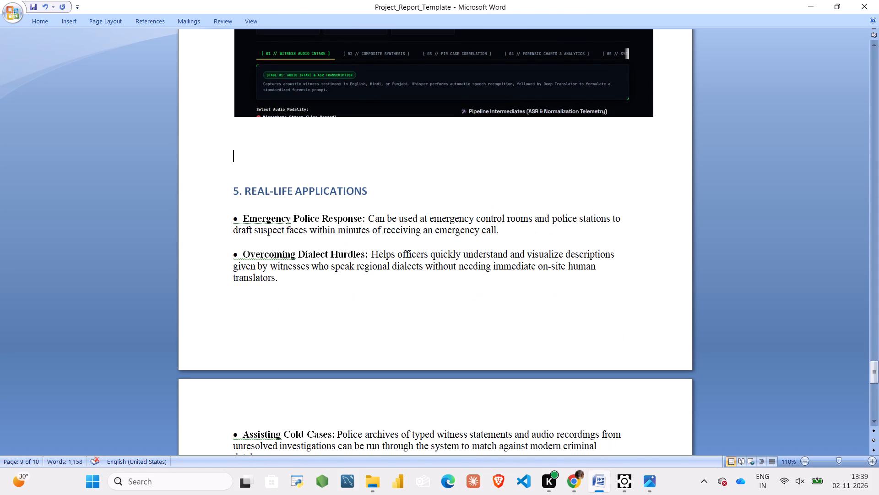
Switch to File Explorer, open the CrimeVision Ai-3 image from the Downloads folder, and copy it.
left_click(377, 481)
double_click(167, 113)
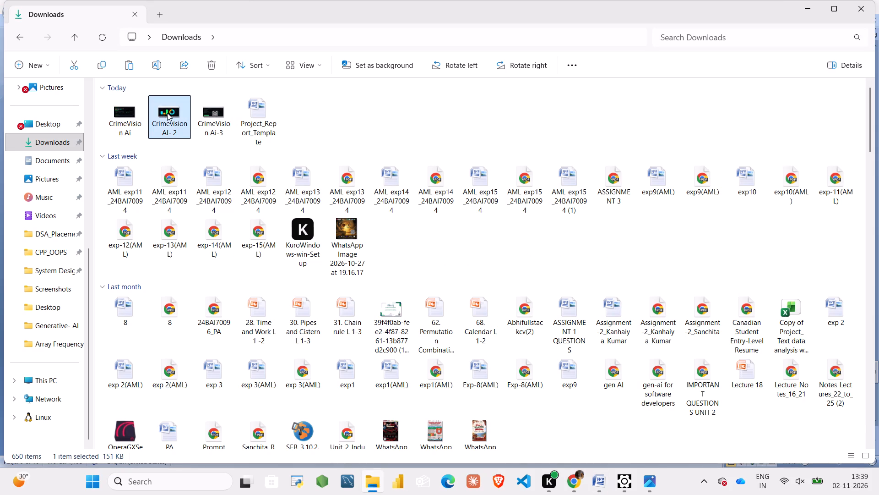
left_click(677, 40)
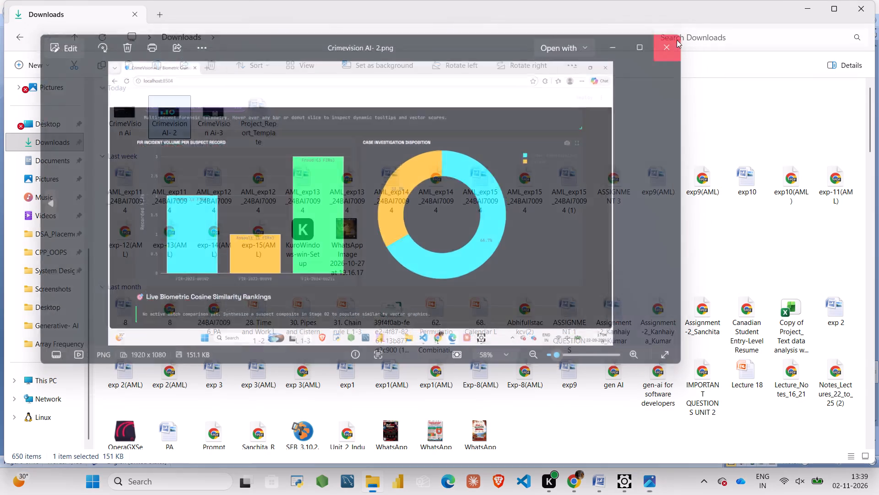
double_click(213, 116)
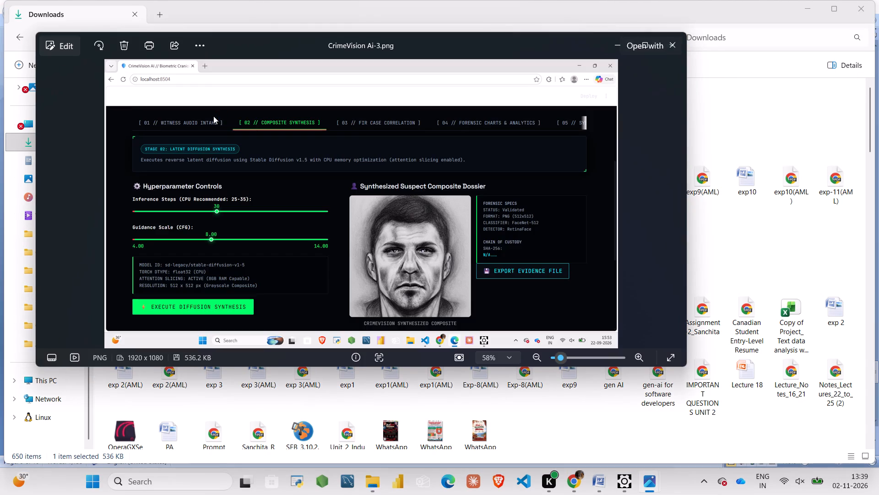
key("ctrl+c")
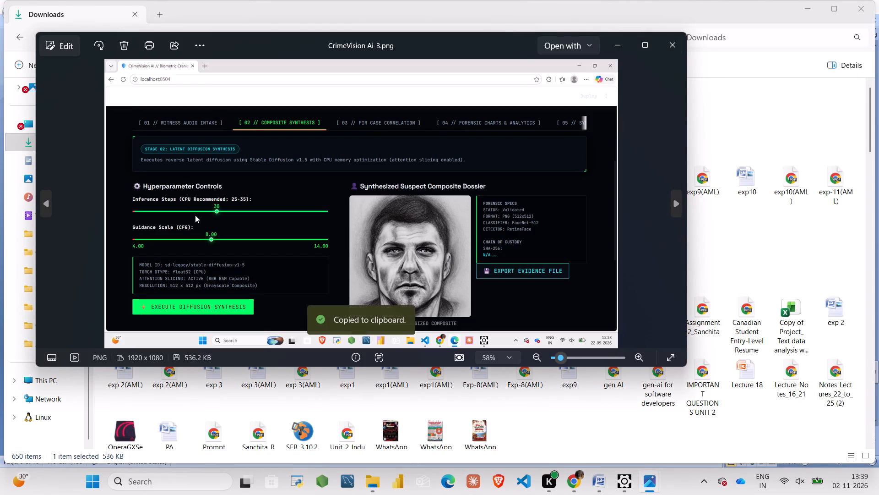
Switch to Word and paste the copied CrimeVision Ai-3 screenshot on the blank line above the "5. REAL-LIFE APPLICATIONS" heading.
left_click(581, 472)
left_click(601, 483)
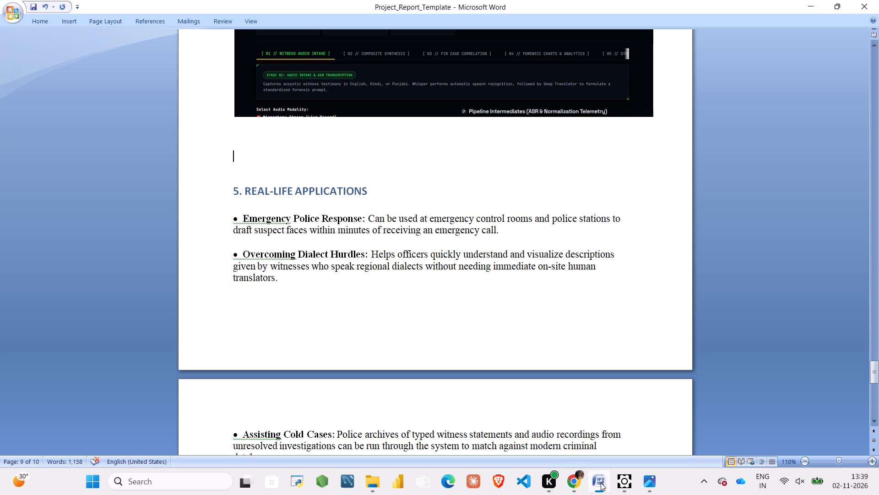
key("ctrl+v")
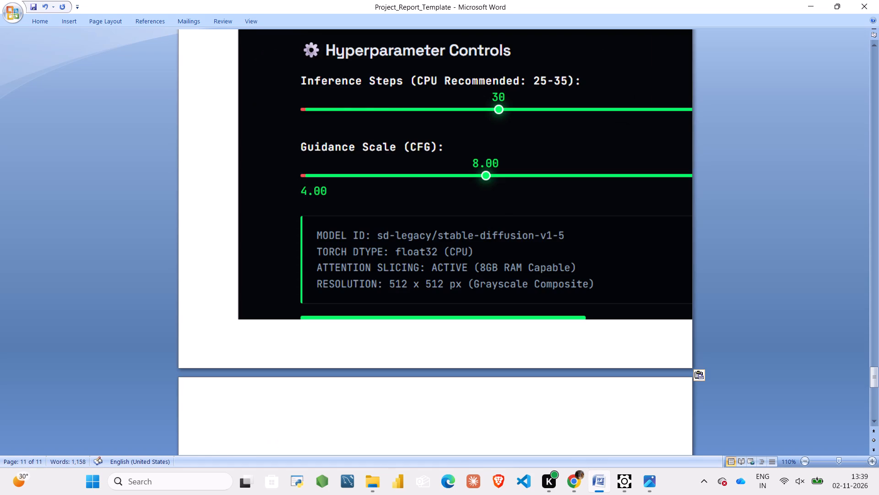
Scale the pasted composite synthesis screenshot down to slightly less than the text width.
scroll(397, 219, "up", 1)
left_click(353, 213)
scroll(277, 105, "up", 1)
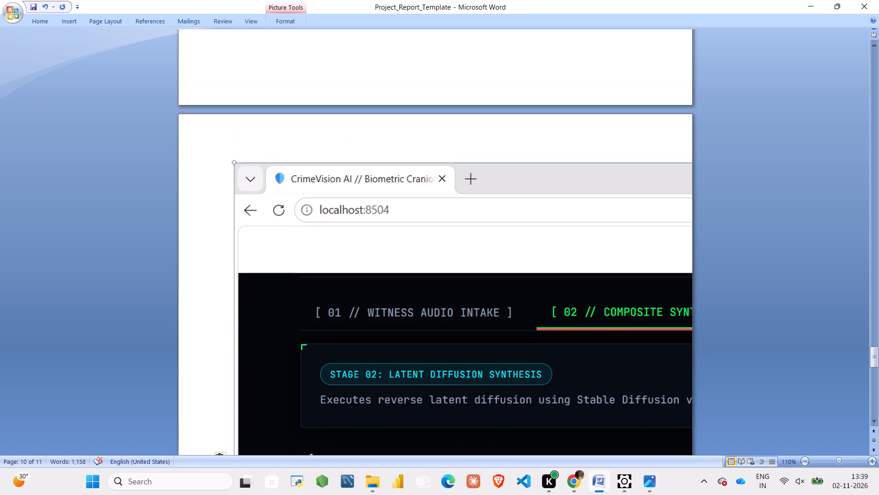
left_click_drag(231, 159, 259, 177)
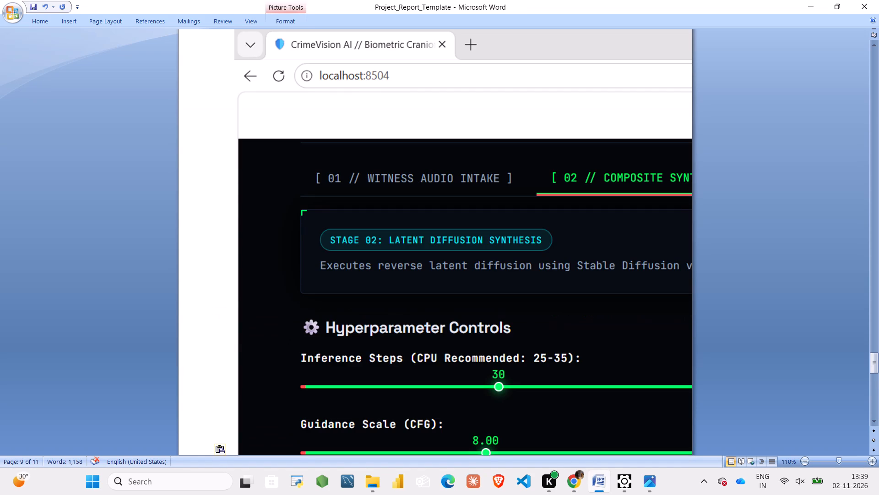
left_click(287, 118)
scroll(287, 118, "up", 1)
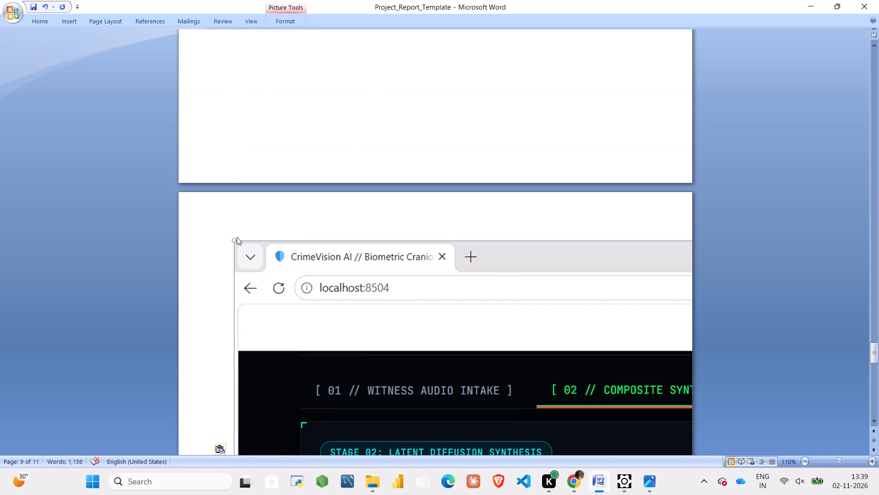
left_click_drag(232, 240, 651, 404)
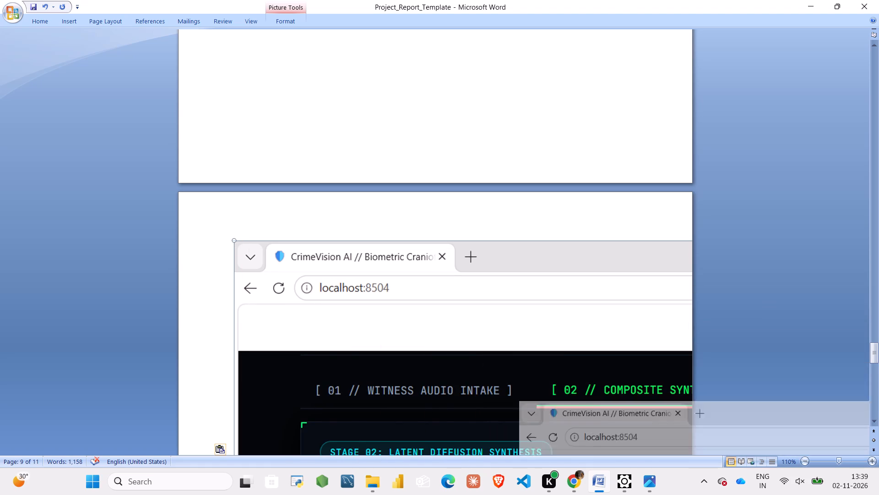
left_click_drag(651, 404, 652, 423)
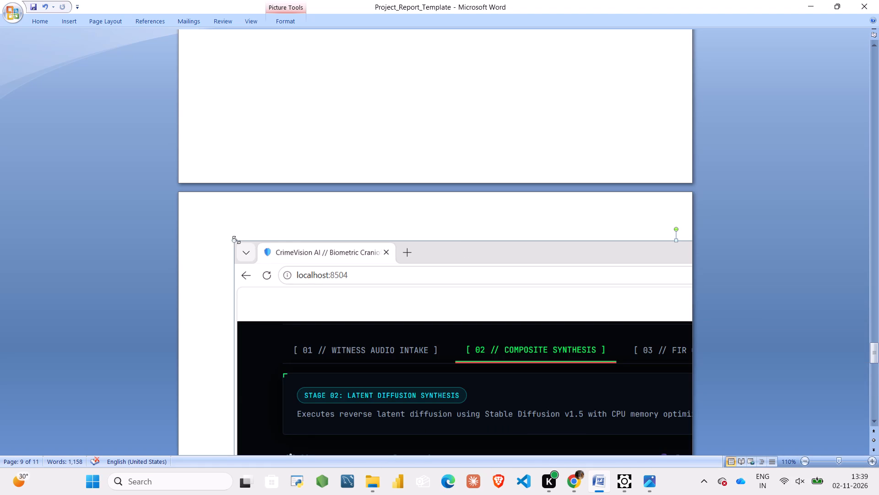
left_click_drag(234, 239, 790, 424)
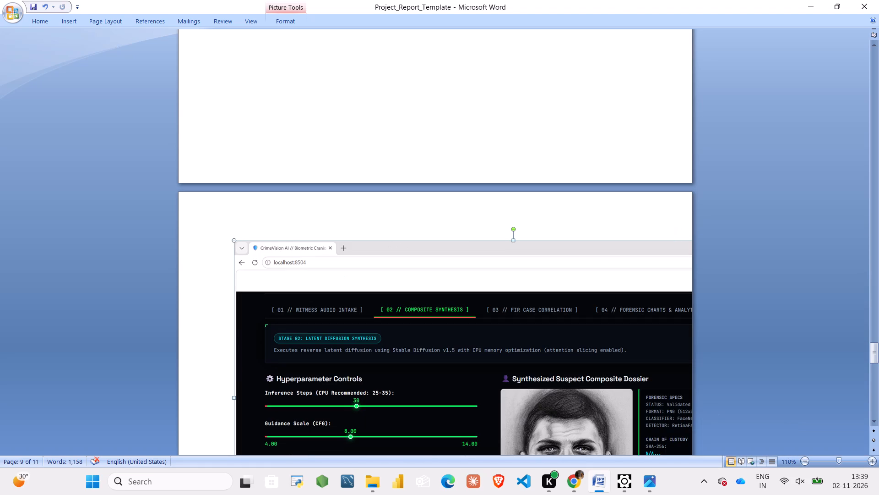
left_click_drag(235, 241, 871, 494)
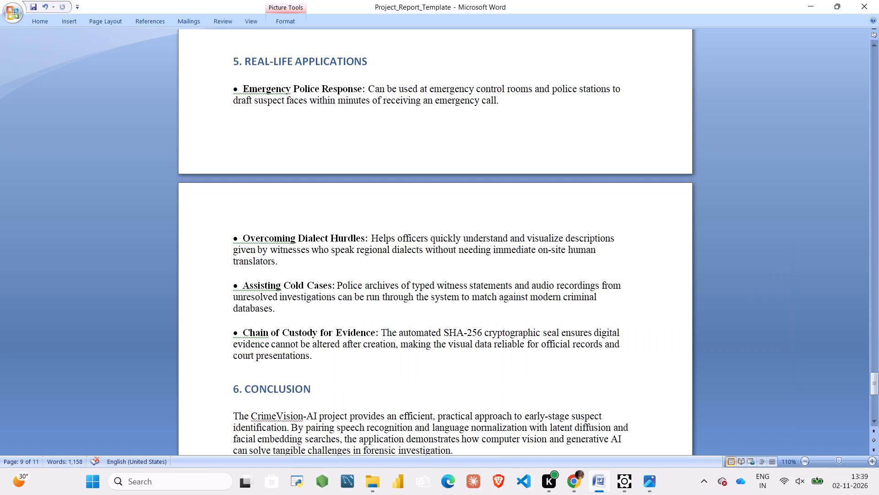
scroll(509, 293, "up", 2)
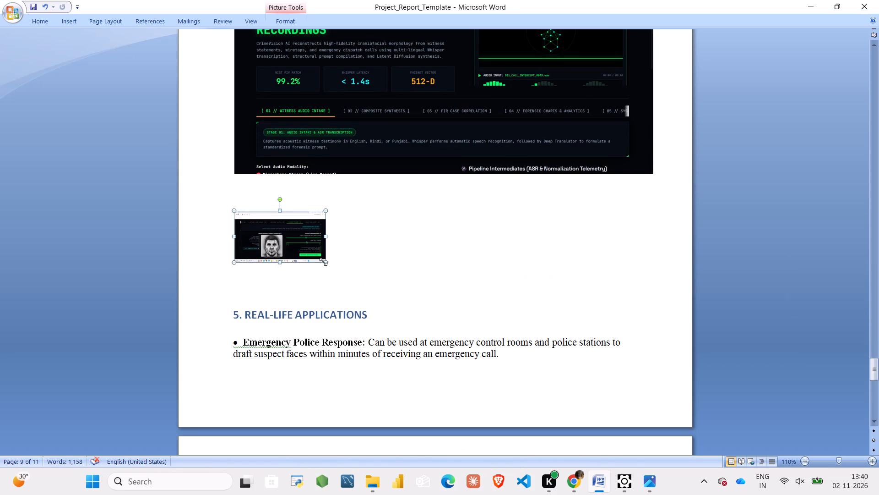
left_click_drag(323, 261, 635, 303)
Stretch the "Synthesizing Suspect Faces" screenshot below the FIR table slightly taller, keeping its width.
scroll(635, 303, "down", 1)
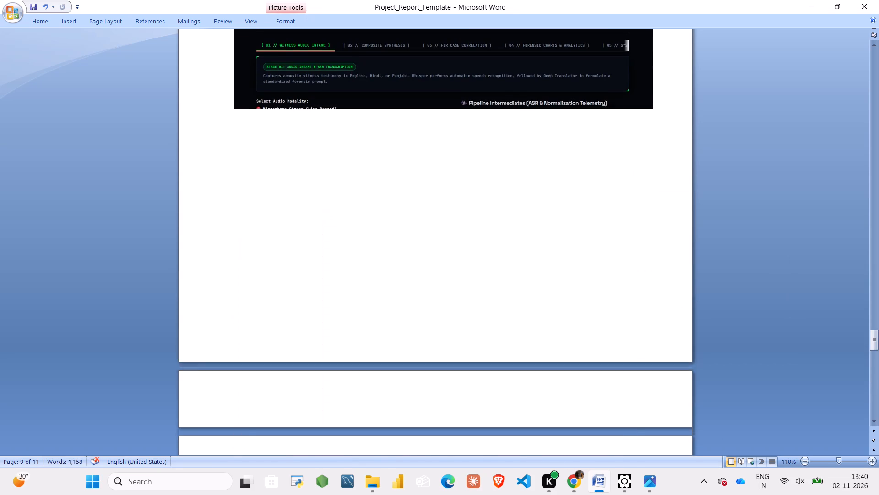
scroll(635, 303, "down", 2)
scroll(635, 303, "up", 3)
scroll(635, 303, "right", 1)
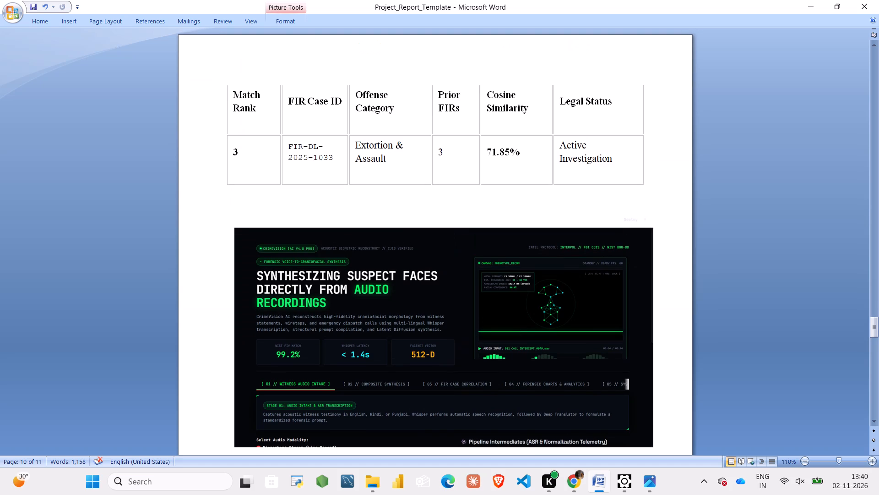
scroll(635, 303, "right", 1)
scroll(635, 303, "up", 1)
left_click(534, 290)
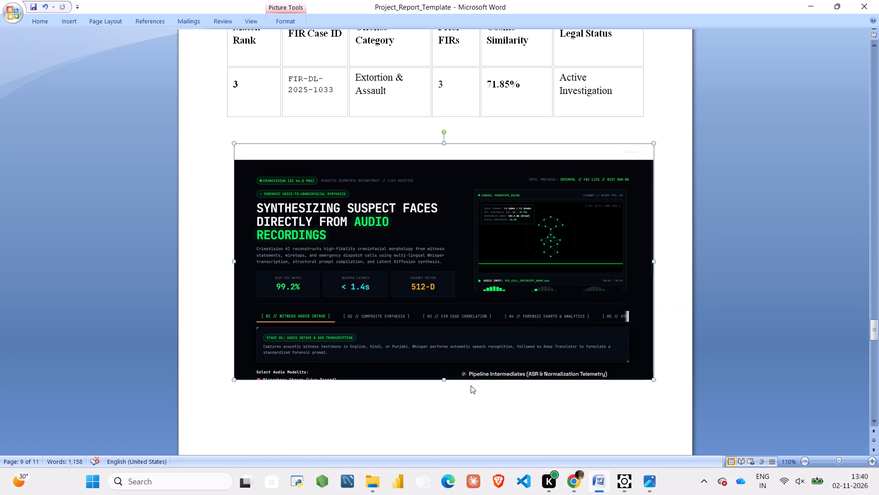
left_click_drag(443, 378, 443, 402)
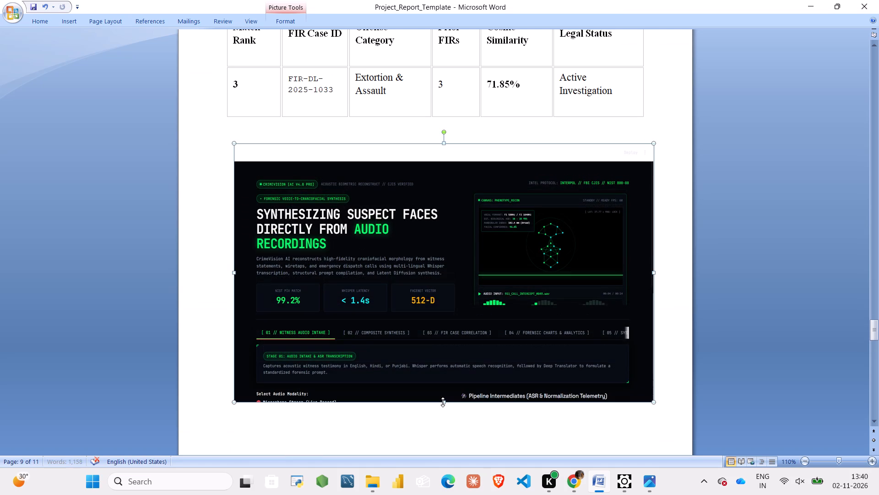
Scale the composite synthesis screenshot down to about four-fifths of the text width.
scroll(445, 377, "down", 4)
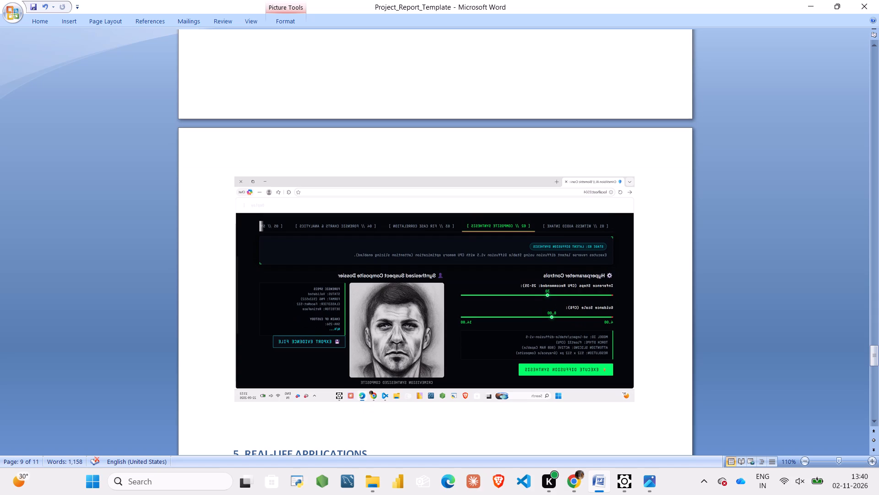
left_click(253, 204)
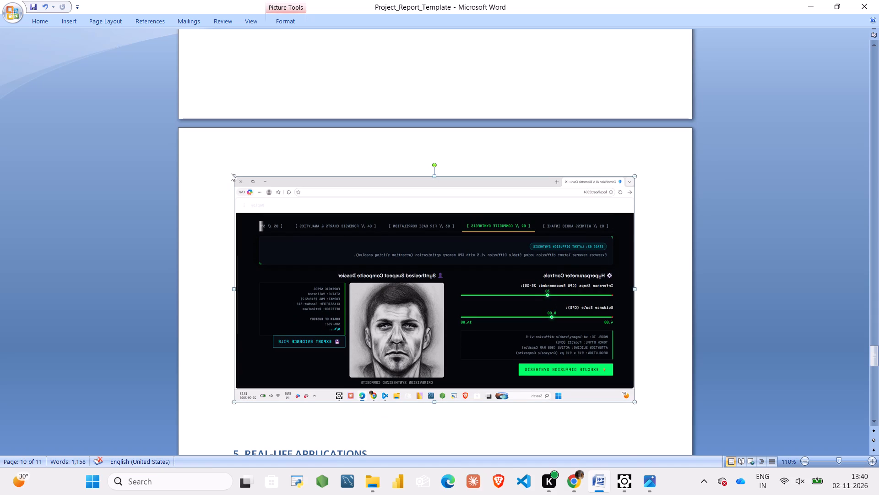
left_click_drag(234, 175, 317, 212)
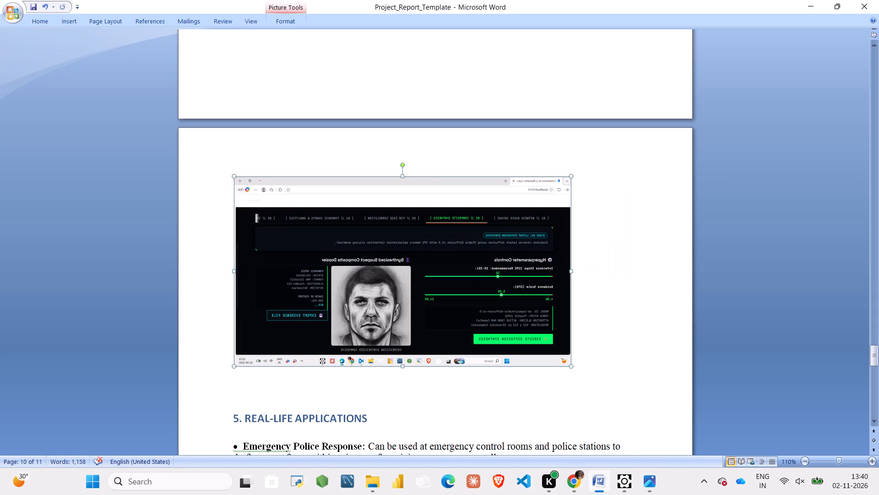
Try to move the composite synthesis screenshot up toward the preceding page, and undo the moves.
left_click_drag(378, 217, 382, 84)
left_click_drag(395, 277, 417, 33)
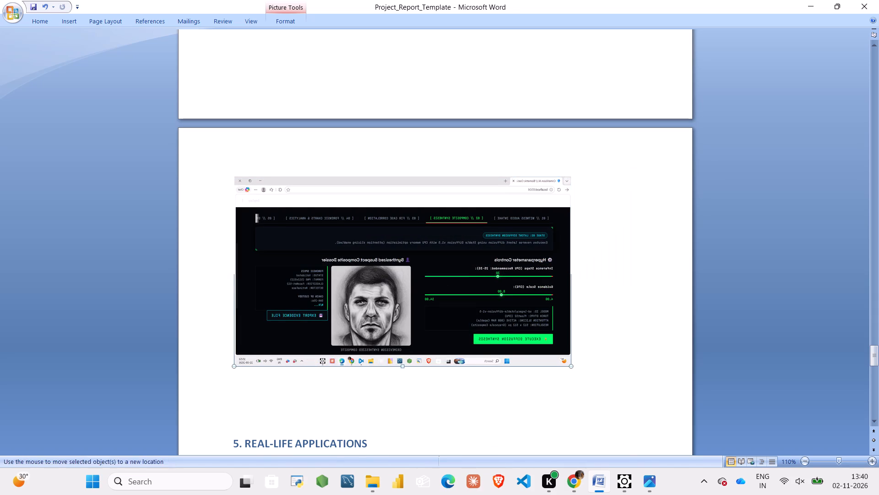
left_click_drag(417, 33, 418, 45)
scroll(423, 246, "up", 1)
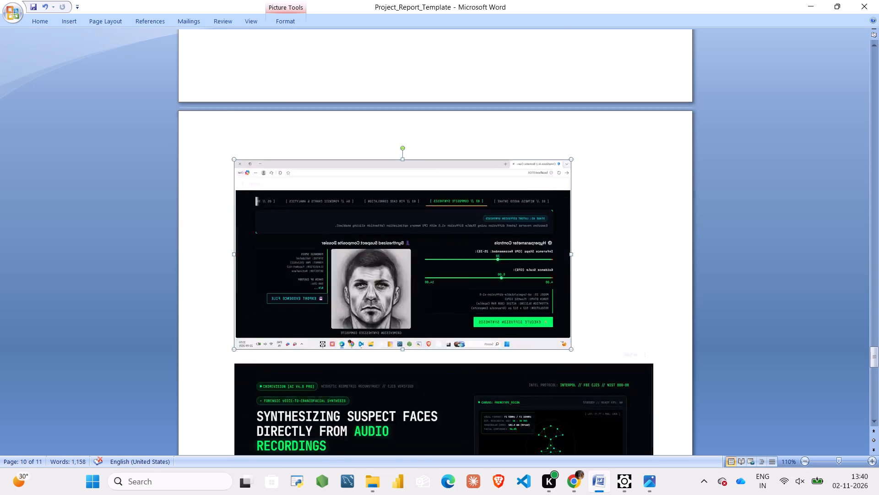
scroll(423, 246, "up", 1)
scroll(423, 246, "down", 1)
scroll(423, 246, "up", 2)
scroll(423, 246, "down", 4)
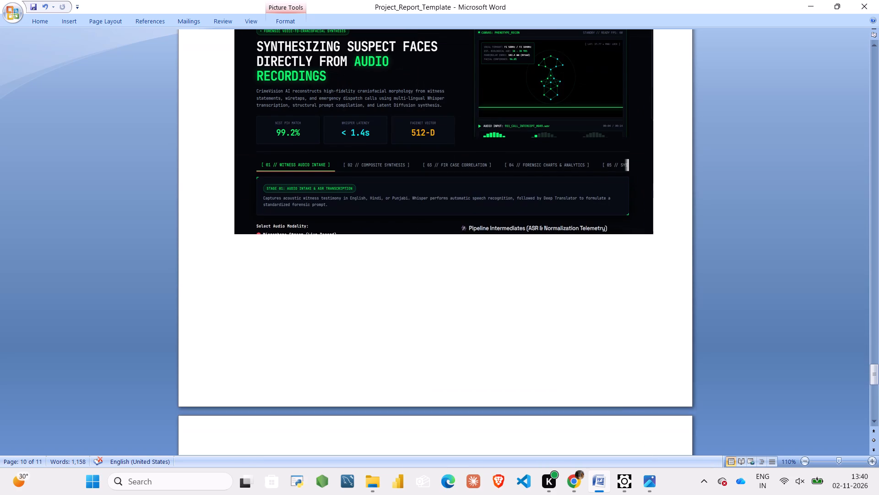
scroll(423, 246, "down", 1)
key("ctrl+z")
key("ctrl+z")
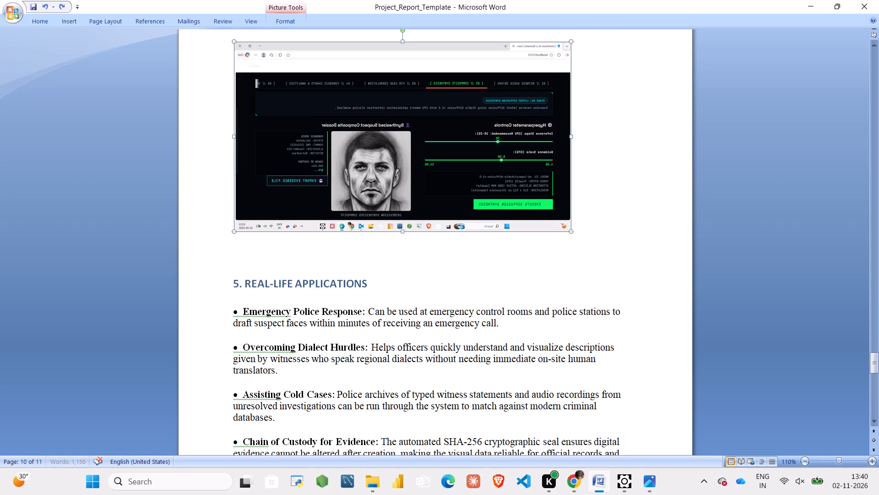
Enlarge the composite synthesis screenshot to roughly the text width and stretch it slightly taller.
scroll(423, 246, "right", 1)
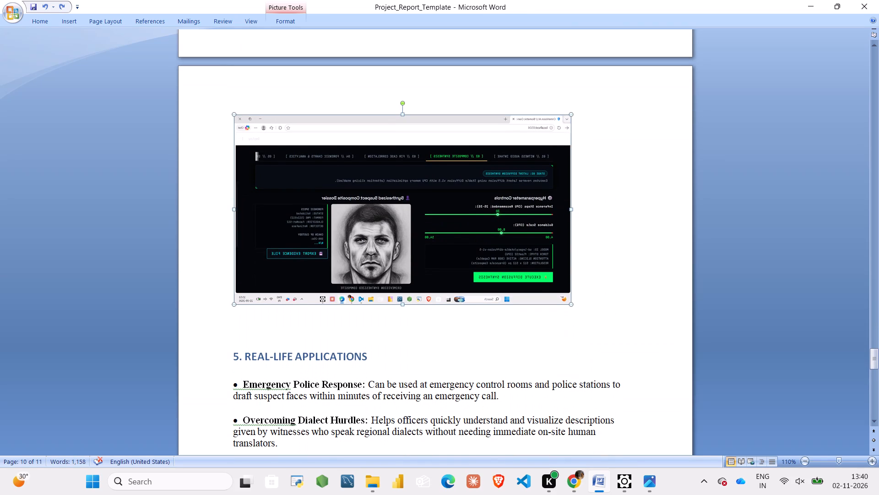
left_click(360, 250)
left_click_drag(569, 209, 618, 215)
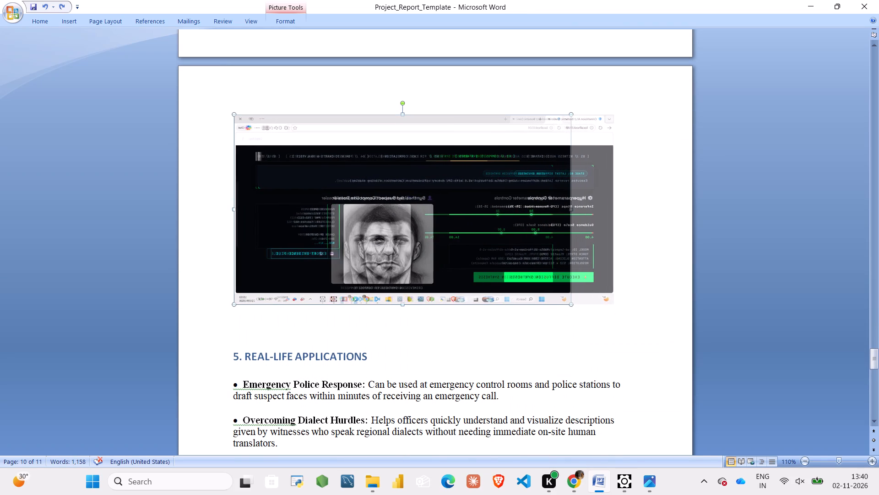
left_click_drag(618, 215, 619, 215)
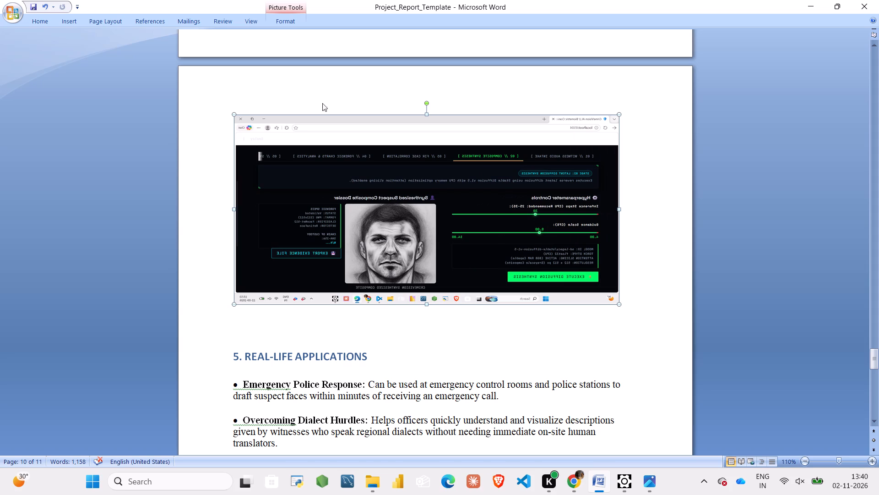
left_click_drag(234, 114, 228, 98)
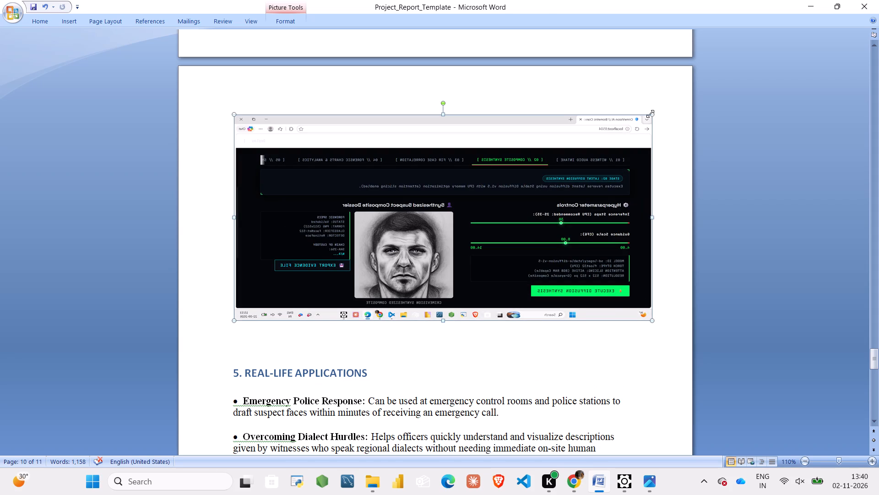
left_click(651, 115)
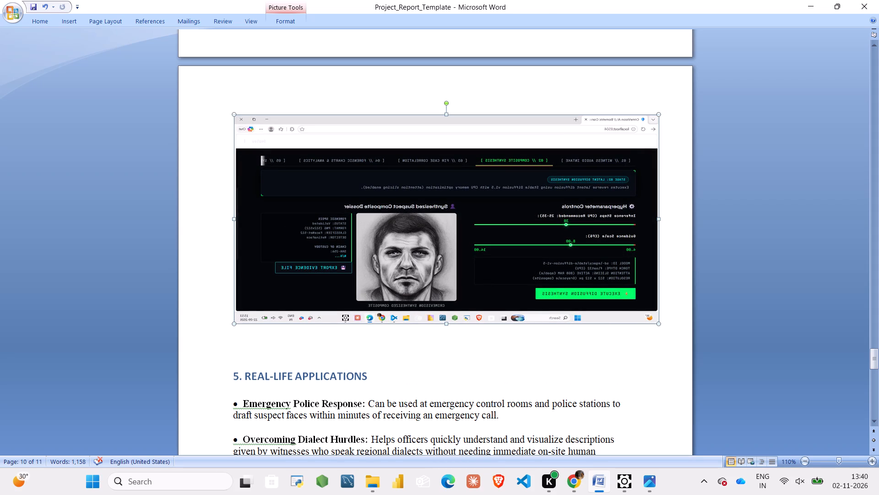
left_click_drag(658, 322, 614, 347)
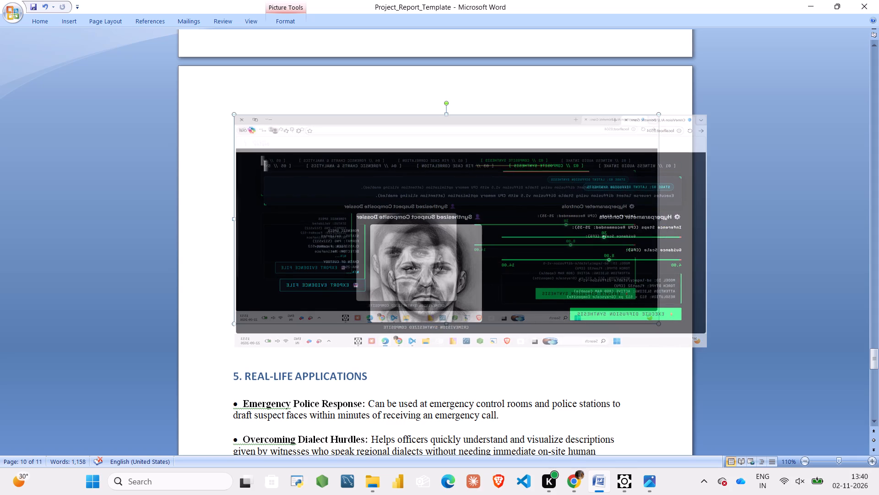
left_click_drag(614, 347, 578, 325)
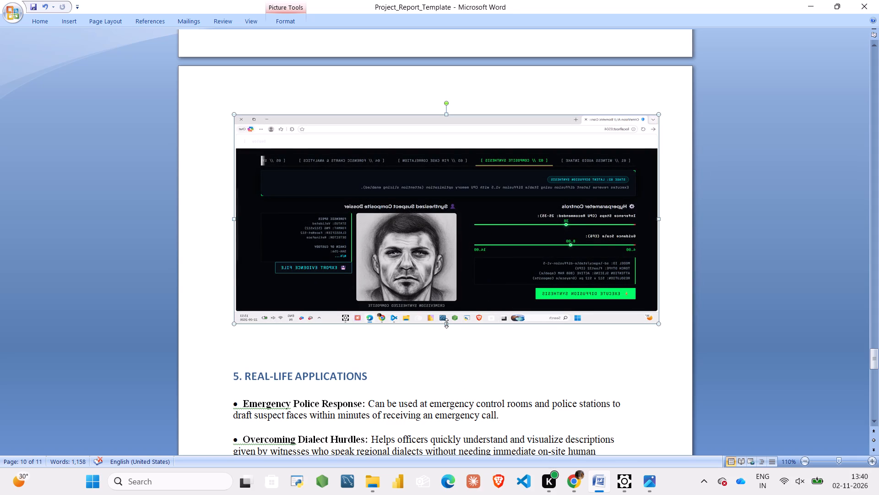
left_click_drag(446, 324, 449, 348)
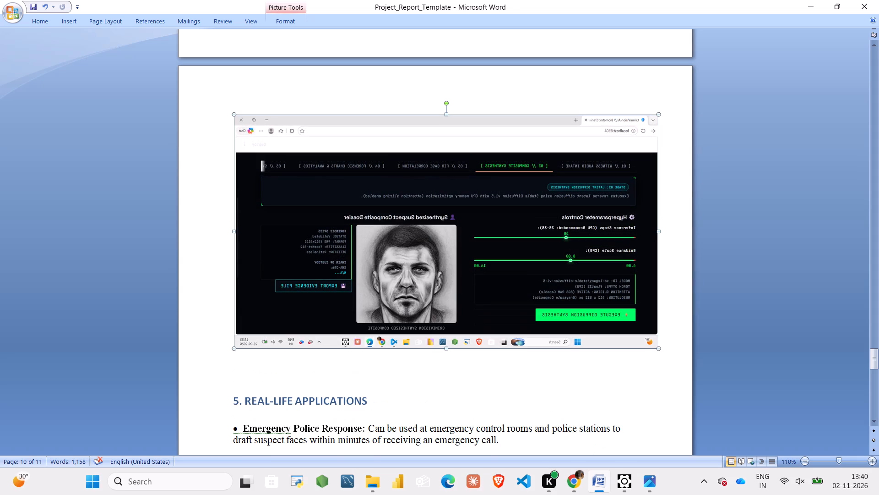
Reduce the composite synthesis screenshot's height slightly and check the layout of the sections below it.
scroll(445, 347, "down", 1)
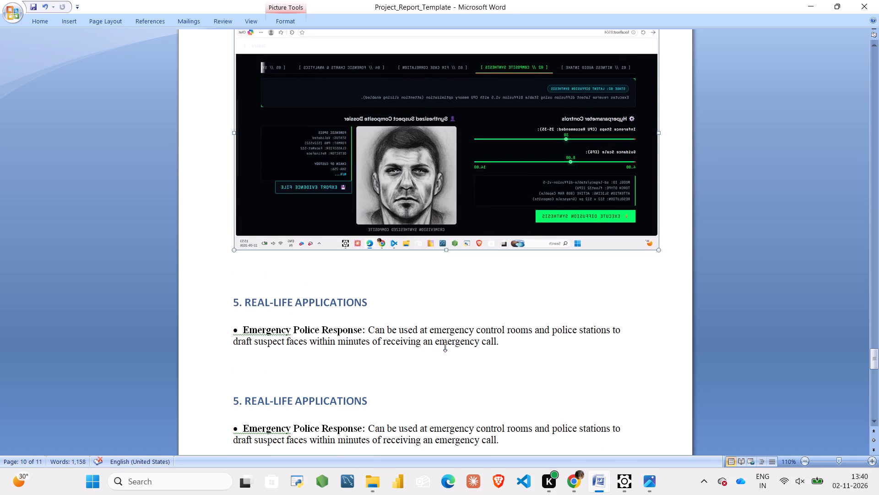
scroll(445, 347, "down", 2)
scroll(445, 347, "up", 3)
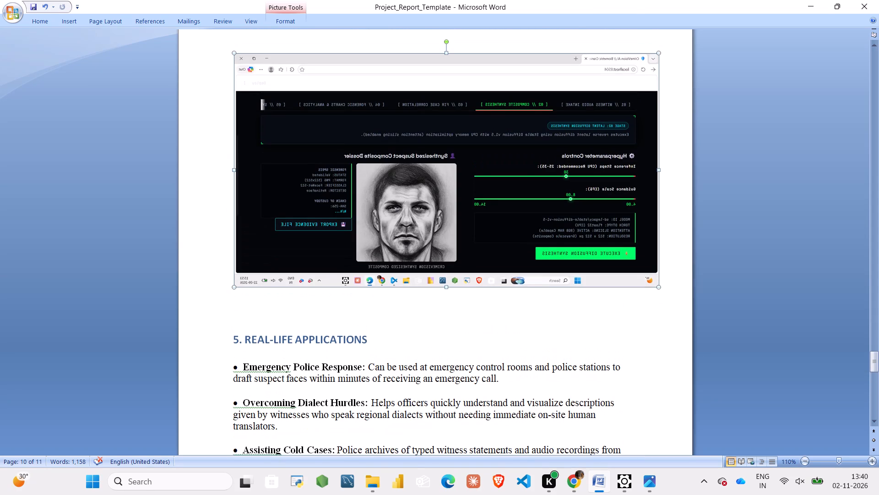
scroll(445, 347, "up", 1)
left_click_drag(447, 287, 448, 270)
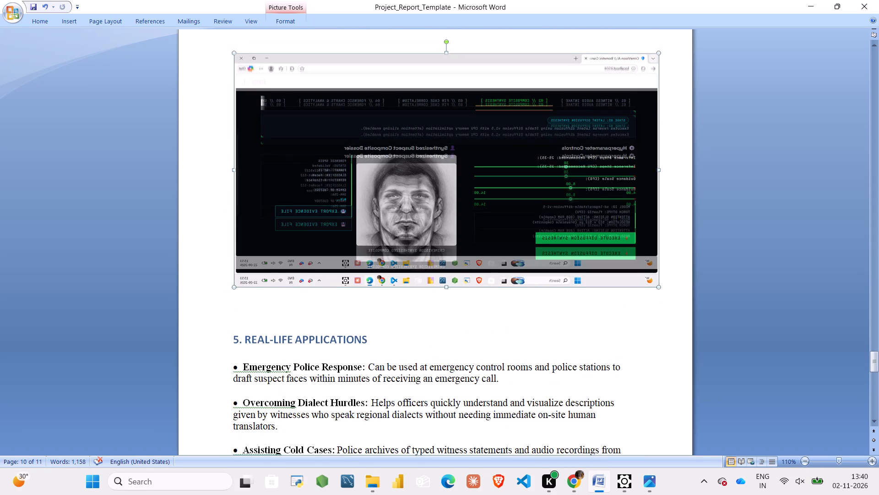
left_click_drag(448, 270, 448, 270)
scroll(448, 270, "down", 3)
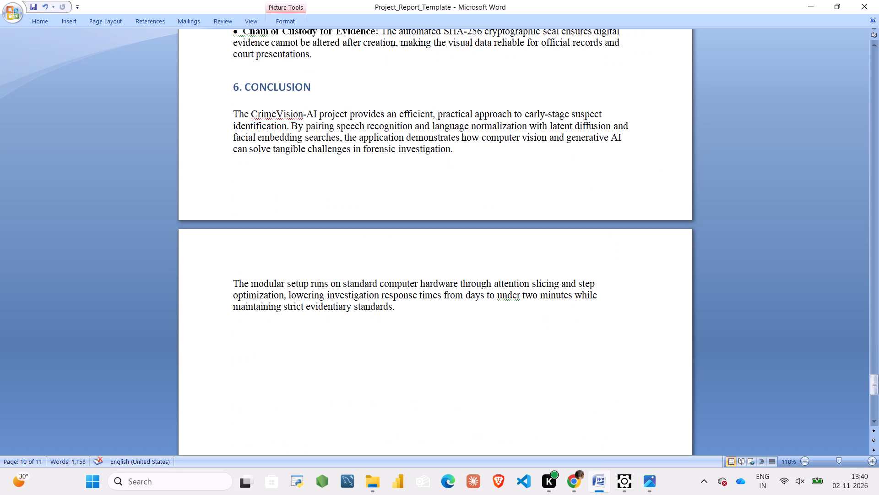
scroll(448, 270, "up", 2)
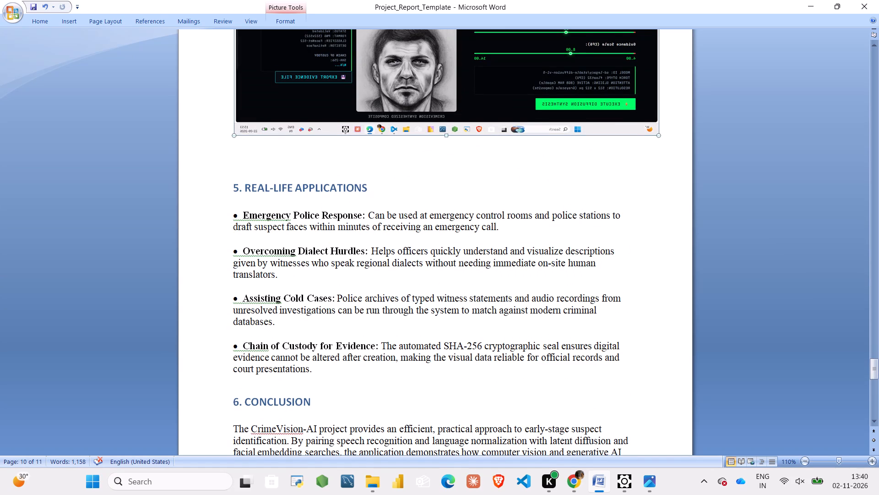
Remove the blank line between the composite synthesis screenshot and the 5. REAL-LIFE APPLICATIONS heading.
left_click(237, 168)
key("BackSpace")
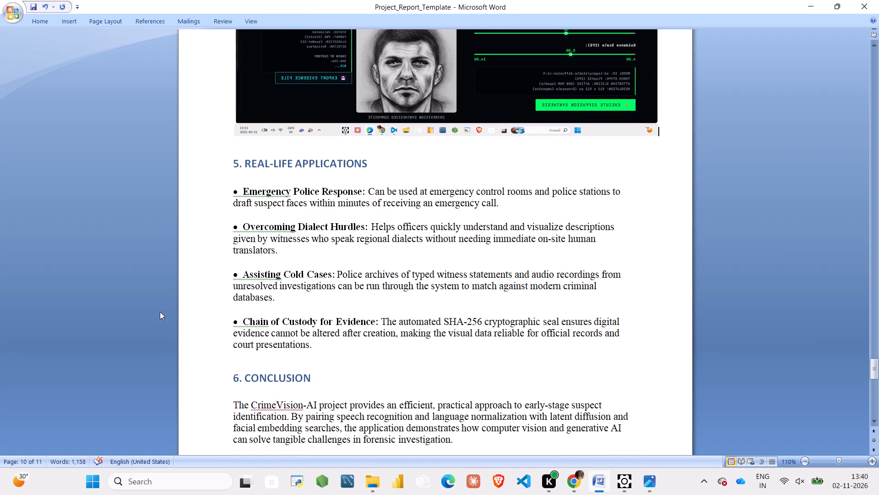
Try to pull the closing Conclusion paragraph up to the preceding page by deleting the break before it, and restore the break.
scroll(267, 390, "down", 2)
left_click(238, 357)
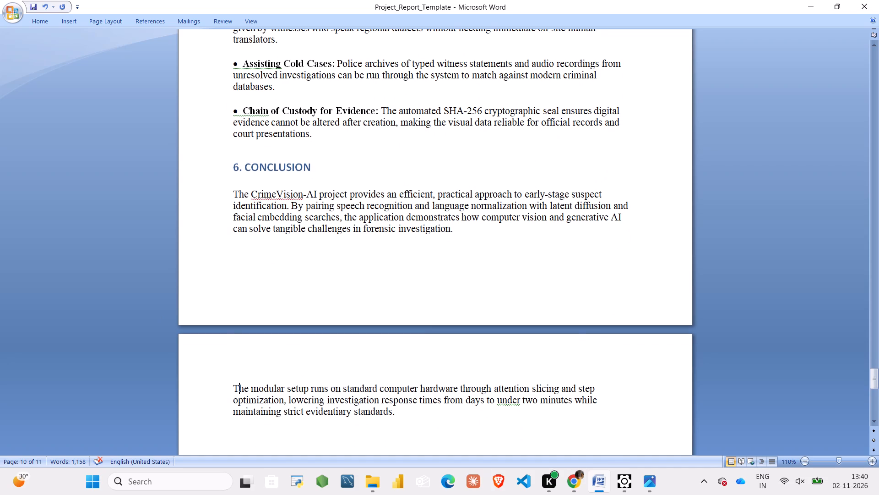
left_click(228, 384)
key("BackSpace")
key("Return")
Examine the page layout of the Expected Output section, including the telemetry log, FIR correlation table and output screenshots.
scroll(228, 384, "up", 2)
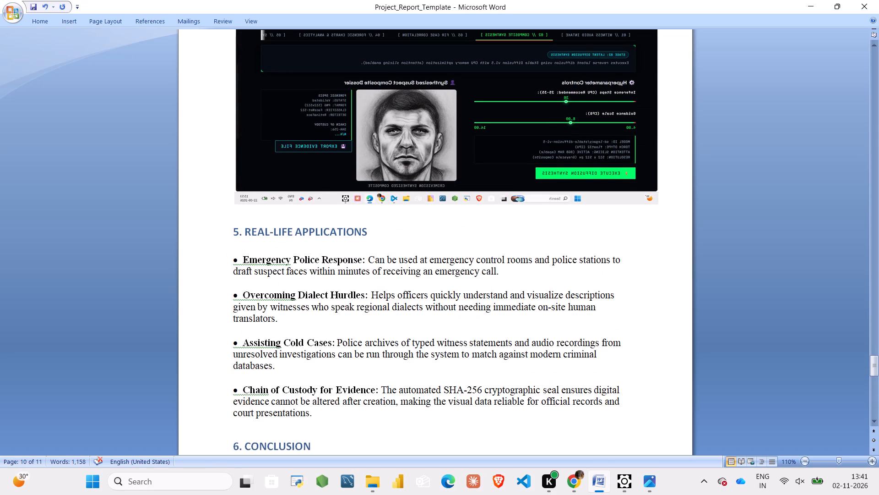
scroll(309, 302, "up", 5)
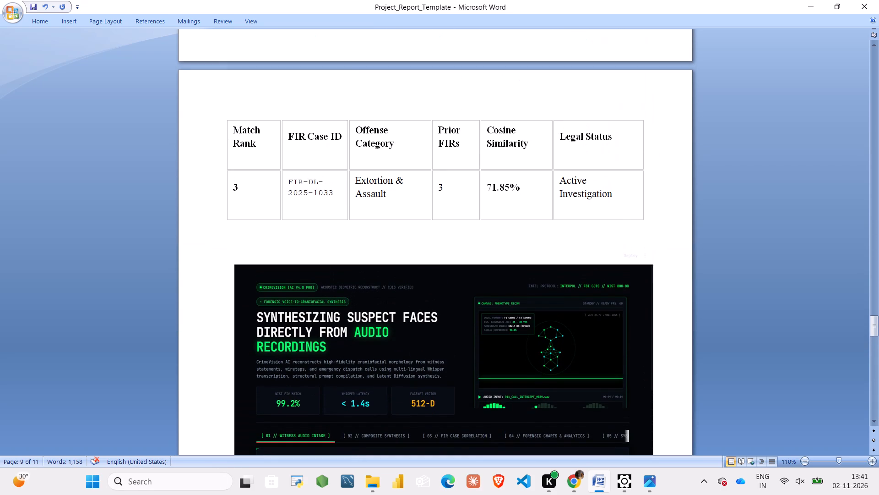
scroll(309, 302, "up", 5)
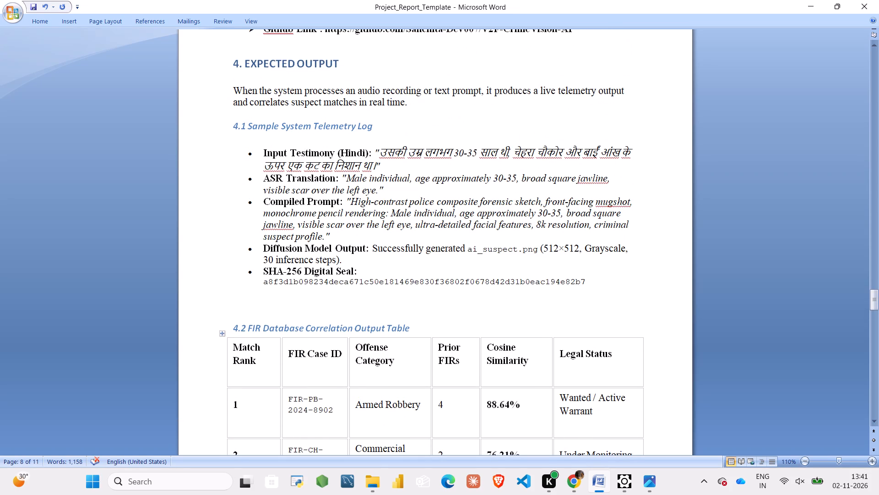
left_click_drag(309, 302, 358, 198)
scroll(358, 198, "down", 6)
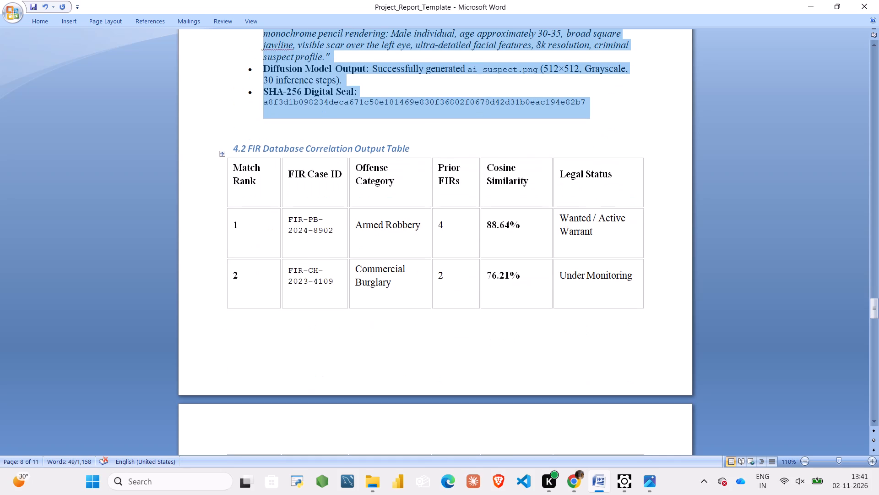
left_click(378, 369)
scroll(378, 369, "down", 5)
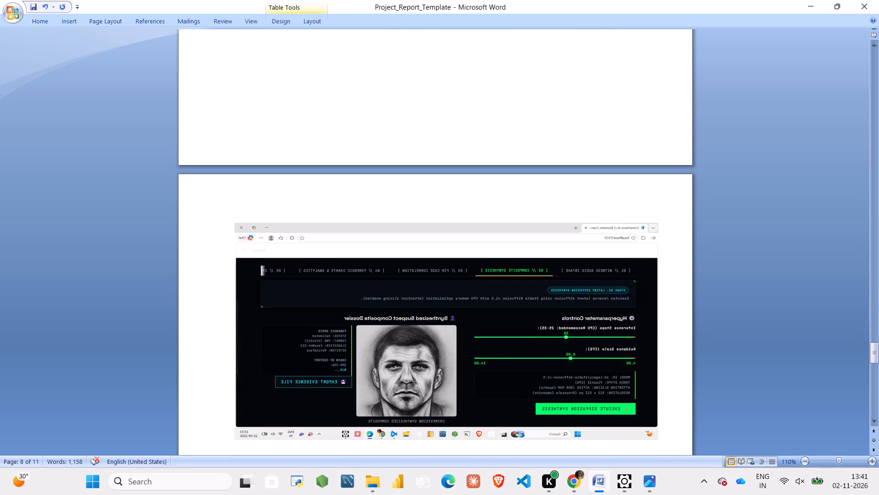
scroll(378, 369, "down", 2)
Stretch the witness audio intake screenshot below the FIR table slightly taller, keeping its width.
scroll(378, 369, "up", 2)
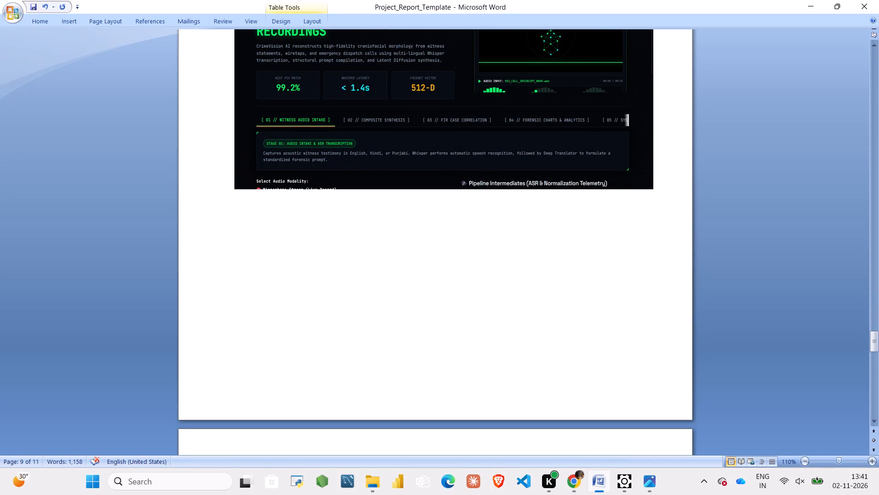
left_click(441, 190)
left_click(434, 167)
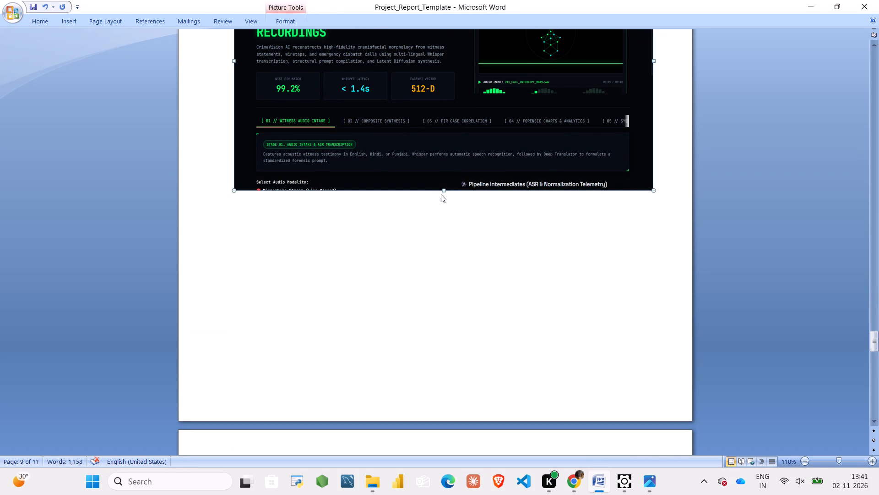
left_click_drag(445, 189, 450, 228)
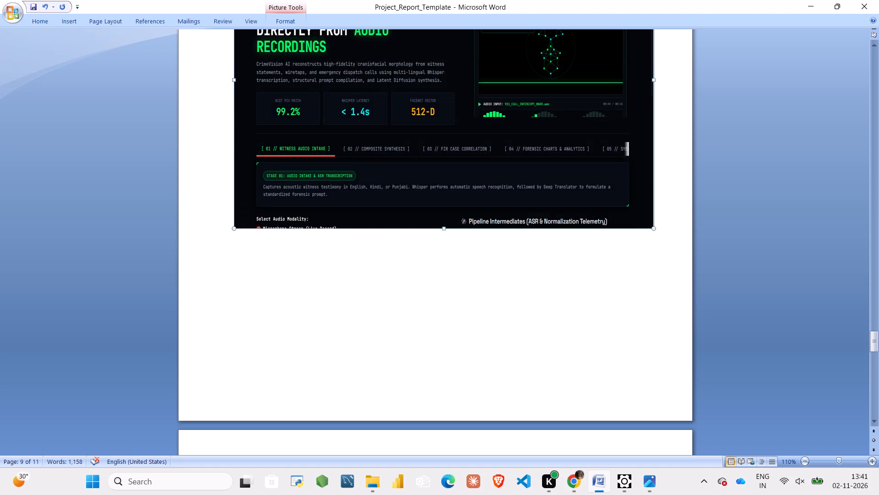
scroll(450, 228, "up", 2)
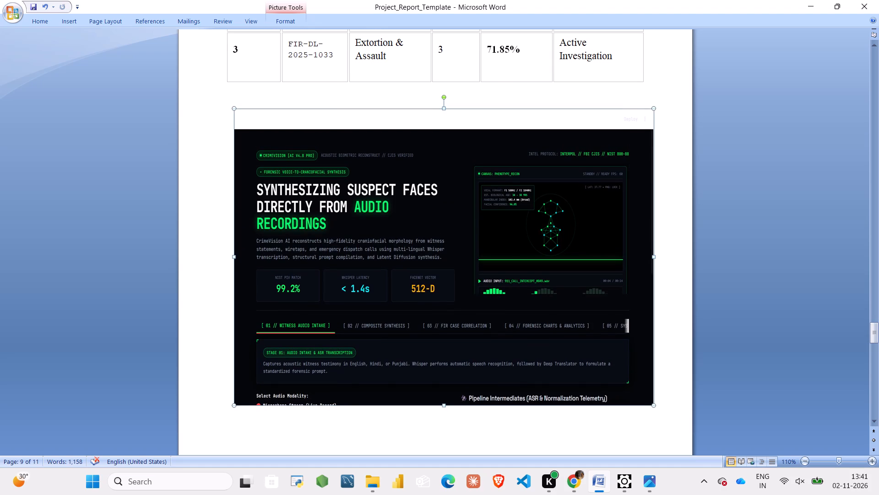
scroll(532, 335, "down", 1)
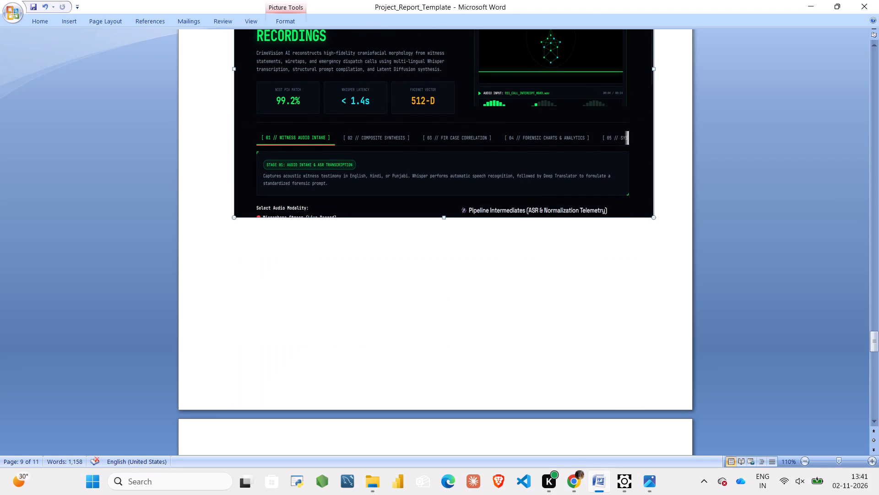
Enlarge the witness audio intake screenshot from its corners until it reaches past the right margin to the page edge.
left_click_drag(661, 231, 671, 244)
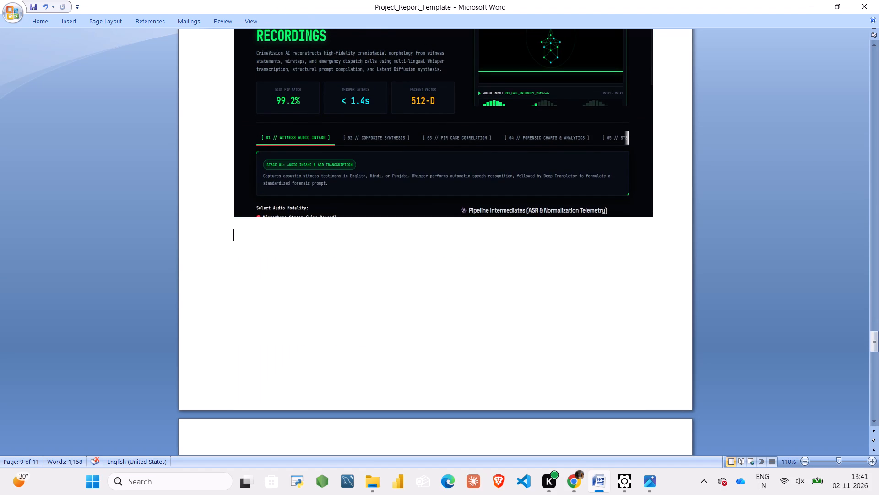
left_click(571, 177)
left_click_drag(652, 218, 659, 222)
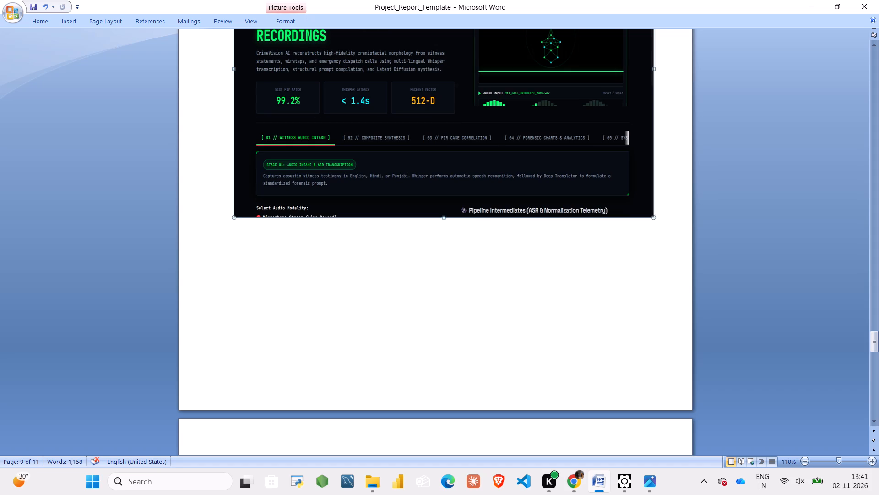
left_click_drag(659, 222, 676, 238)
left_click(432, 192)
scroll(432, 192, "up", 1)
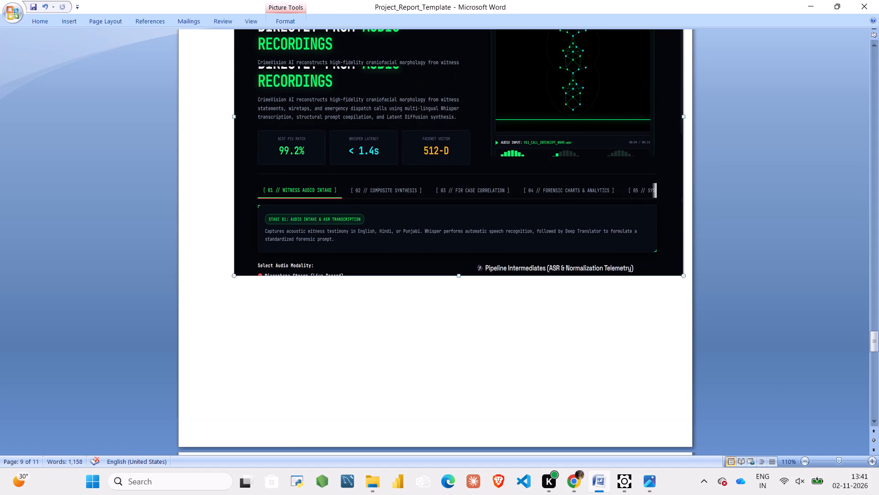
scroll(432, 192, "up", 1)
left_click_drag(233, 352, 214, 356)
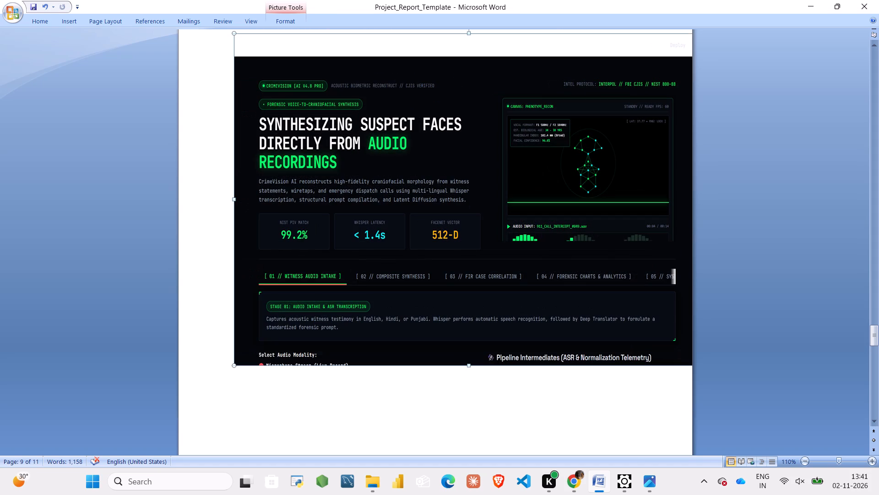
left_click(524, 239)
Scale the witness audio intake screenshot down to slightly less than the text width.
scroll(265, 87, "up", 1)
left_click_drag(233, 93, 337, 150)
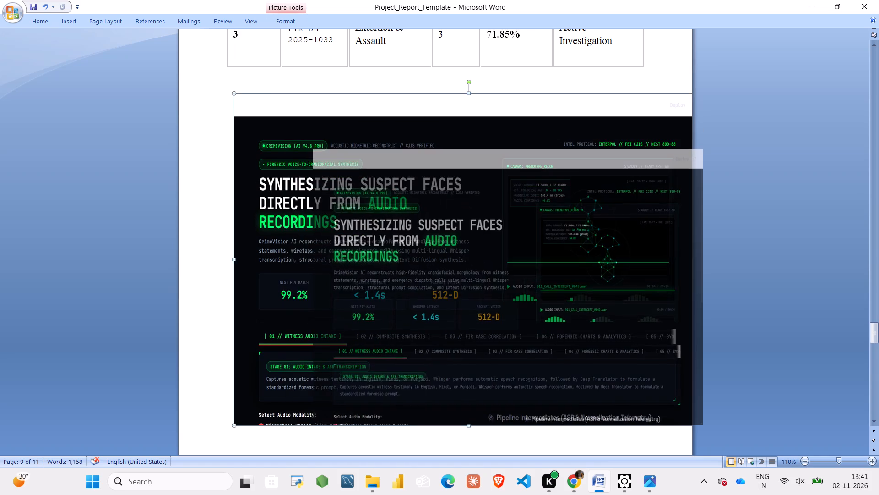
left_click_drag(337, 150, 337, 149)
Stretch the witness audio intake screenshot taller and widen it to roughly match the composite synthesis screenshot's width.
scroll(418, 221, "down", 1)
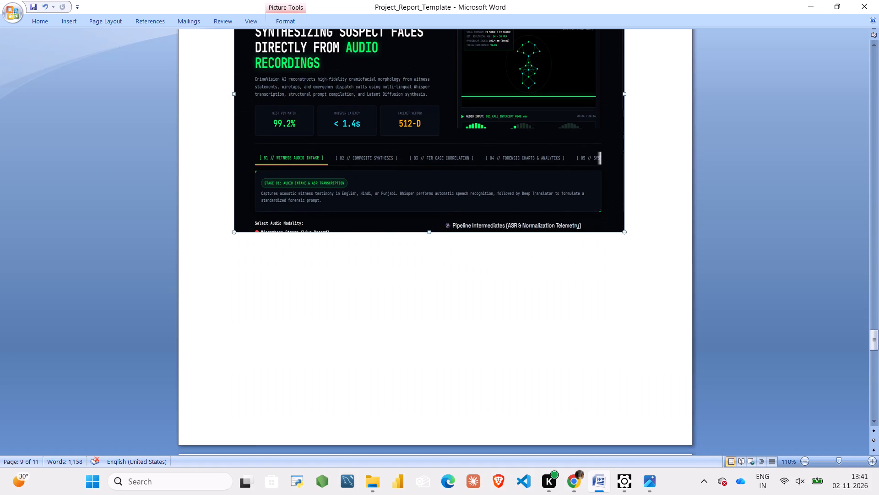
left_click_drag(429, 231, 445, 287)
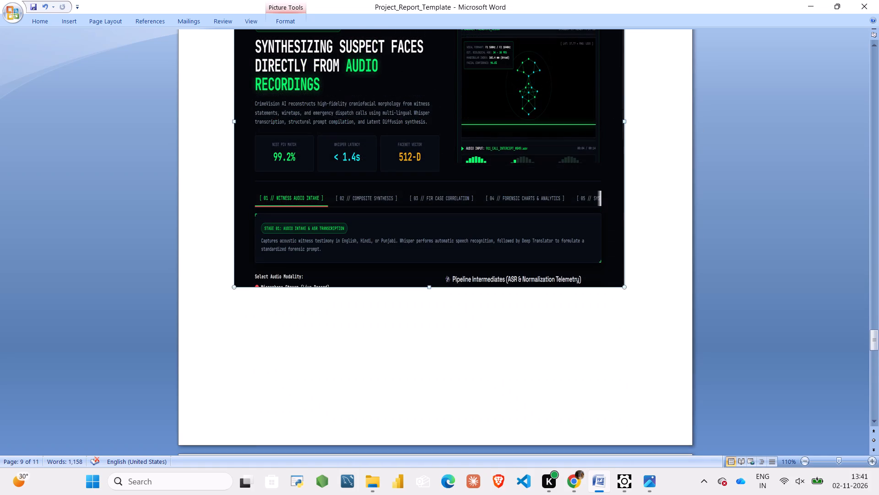
scroll(597, 253, "up", 2)
left_click_drag(623, 192, 640, 195)
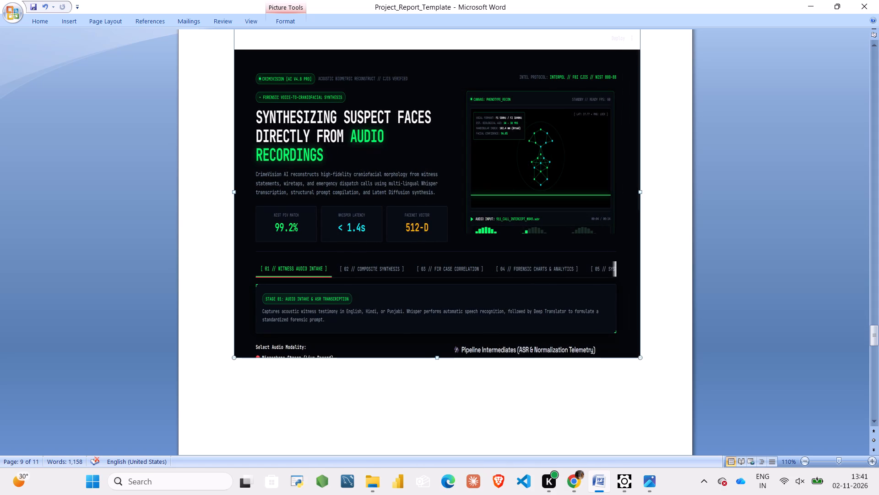
left_click_drag(234, 192, 219, 190)
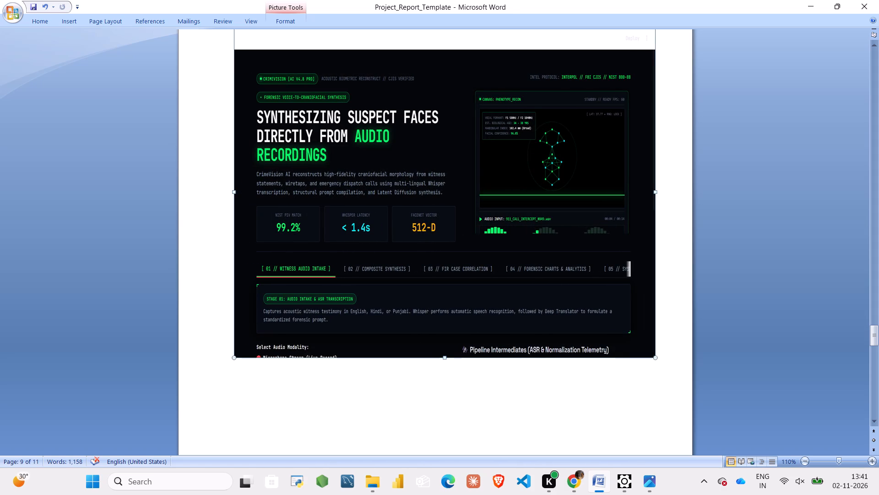
scroll(347, 211, "up", 2)
Check how the Conclusion spills onto the last page, selecting its closing paragraph and comparing it with the free space before it.
scroll(347, 211, "down", 3)
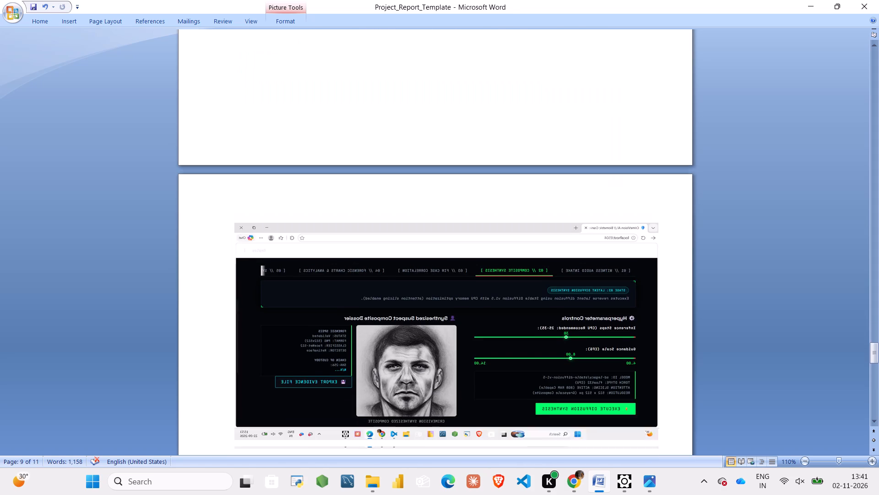
scroll(347, 211, "down", 5)
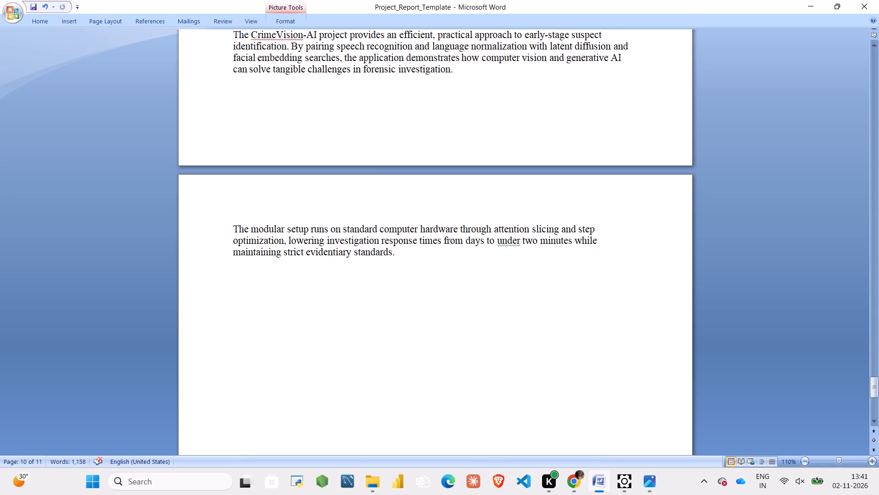
left_click_drag(233, 228, 395, 267)
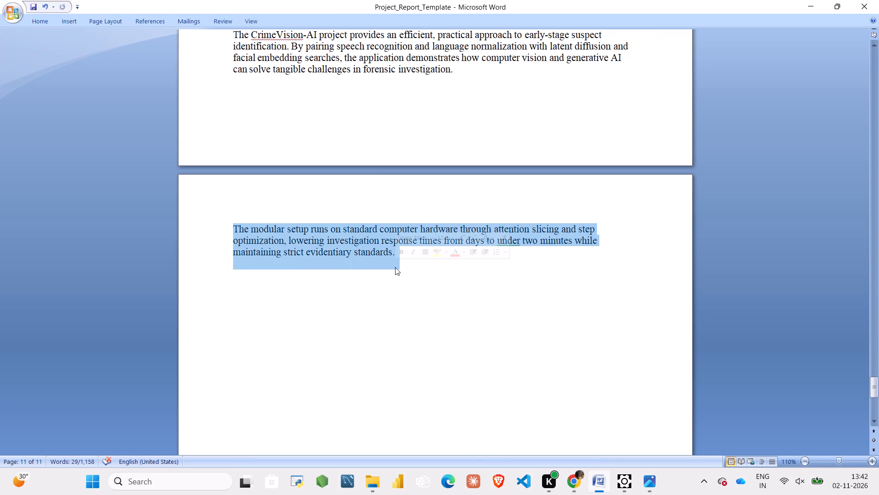
scroll(395, 267, "up", 1)
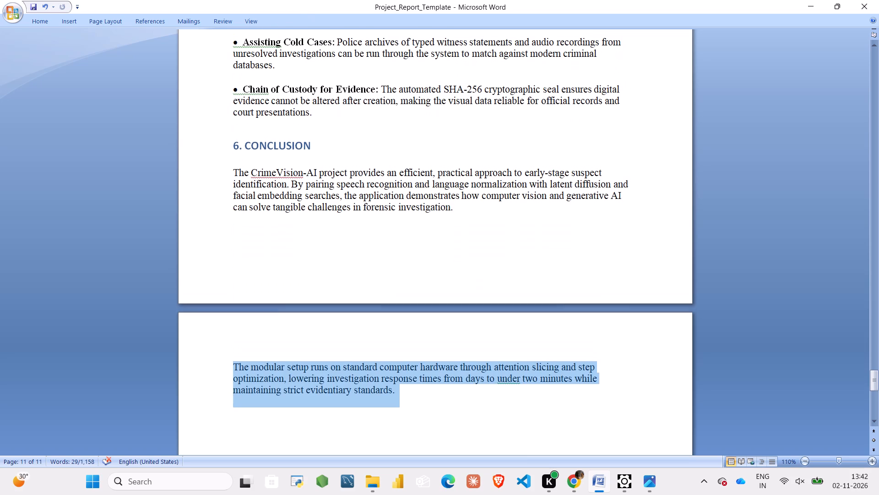
scroll(395, 267, "up", 1)
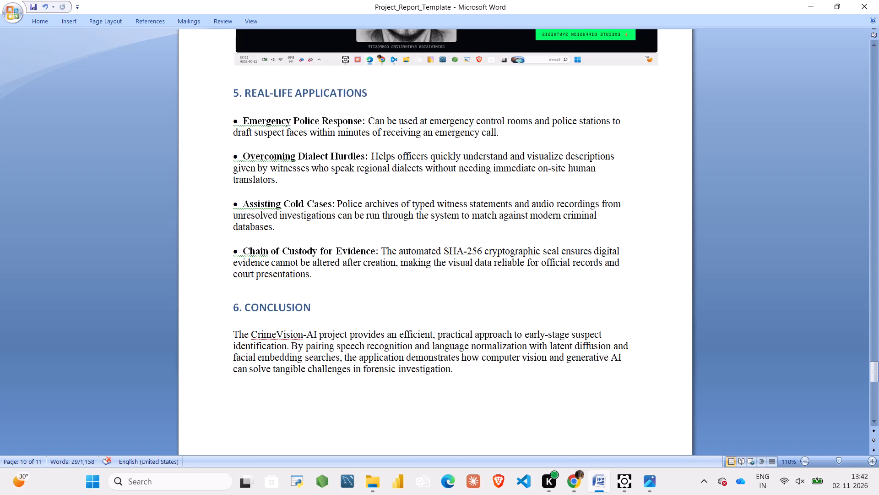
left_click(317, 337)
Review the report backward from the Conclusion through the Expected Output and code sections to the Project Idea.
scroll(317, 337, "down", 1)
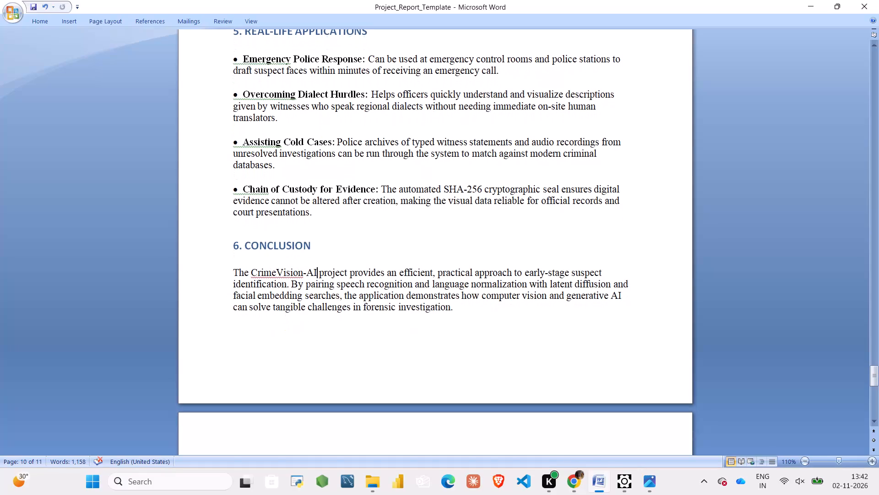
scroll(317, 337, "down", 2)
scroll(317, 337, "up", 7)
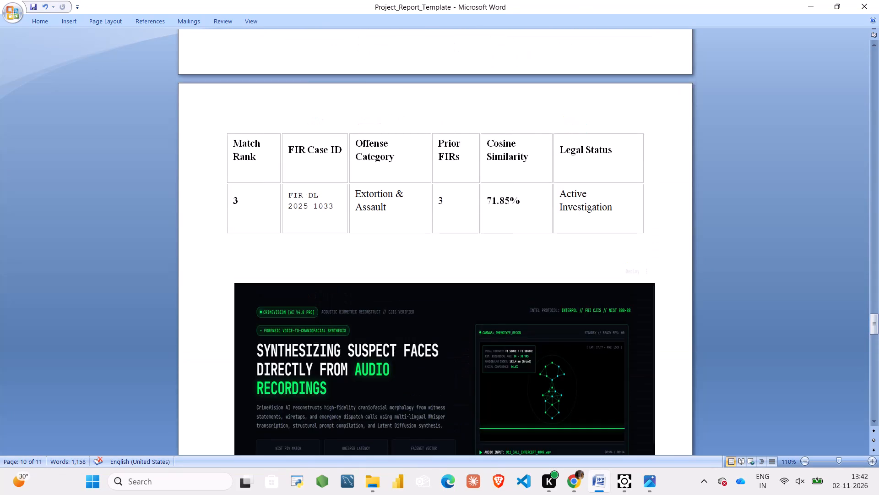
scroll(317, 337, "up", 4)
scroll(336, 303, "down", 1)
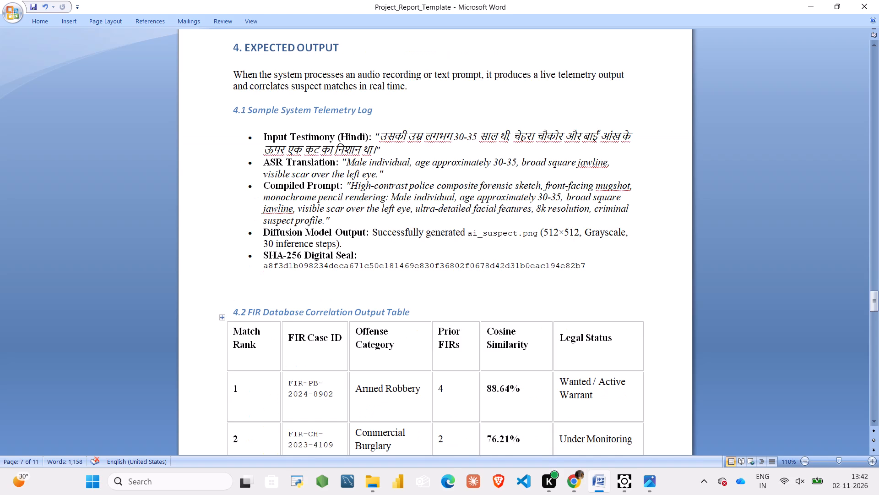
scroll(336, 303, "down", 1)
scroll(336, 303, "up", 1)
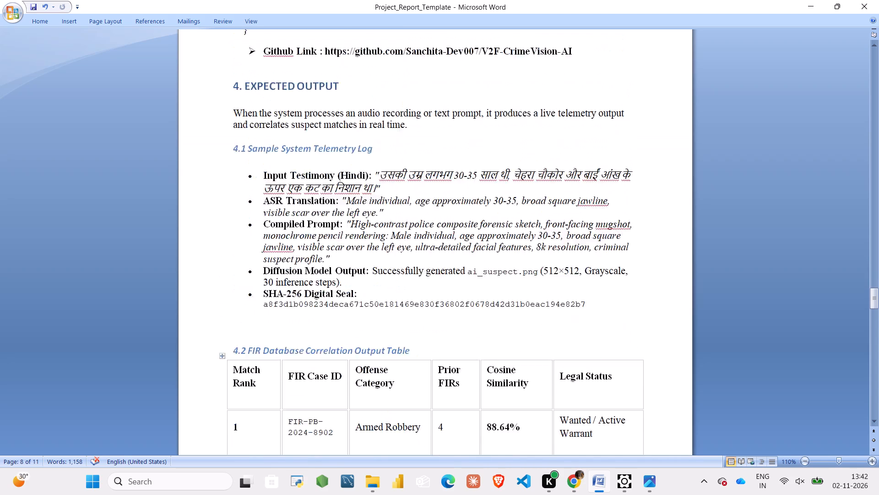
scroll(336, 303, "up", 10)
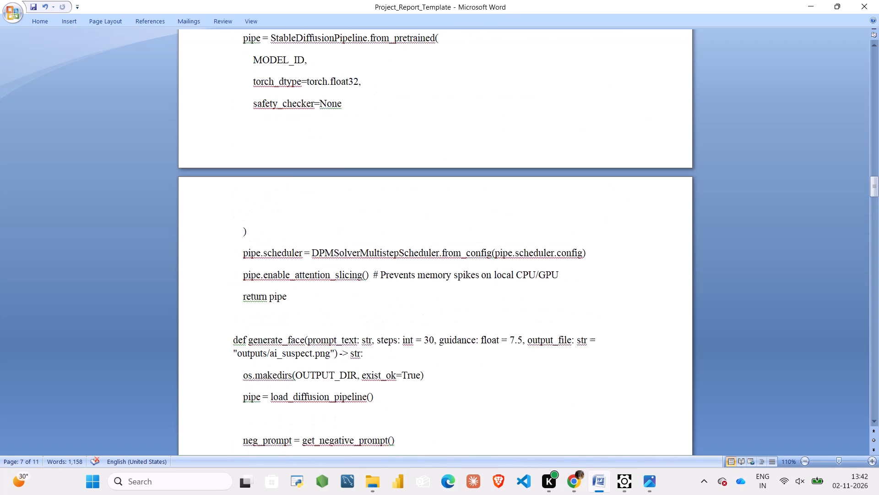
scroll(336, 303, "up", 12)
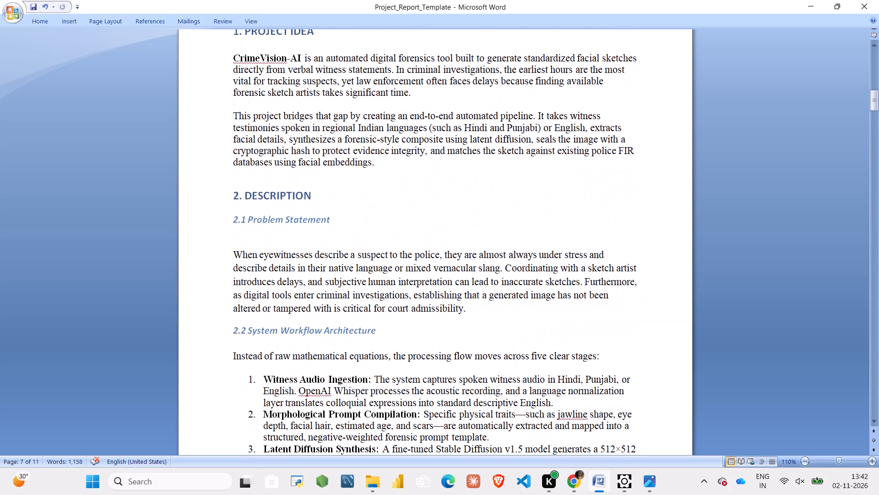
Review the whole report's page layout with several pages in view, from the cover page through the code and output sections to the Conclusion.
scroll(336, 303, "up", 1)
scroll(336, 303, "down", 3)
scroll(336, 303, "up", 6)
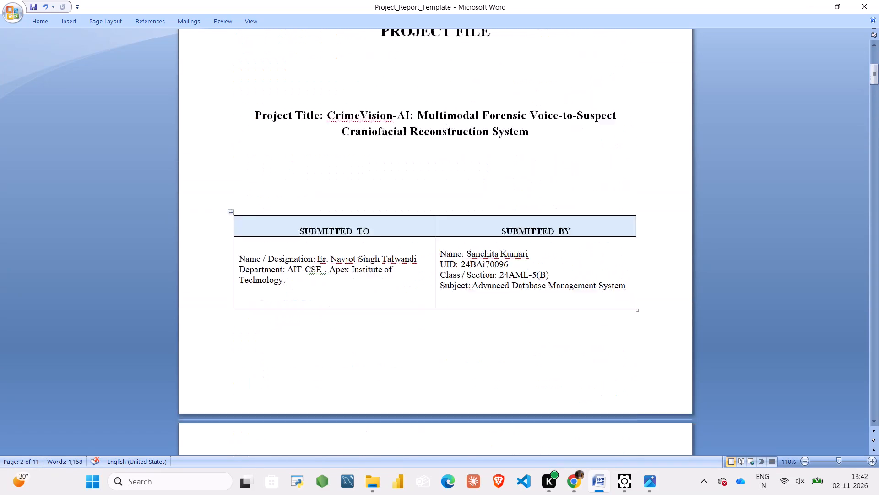
scroll(336, 303, "up", 6)
scroll(336, 303, "down", 10)
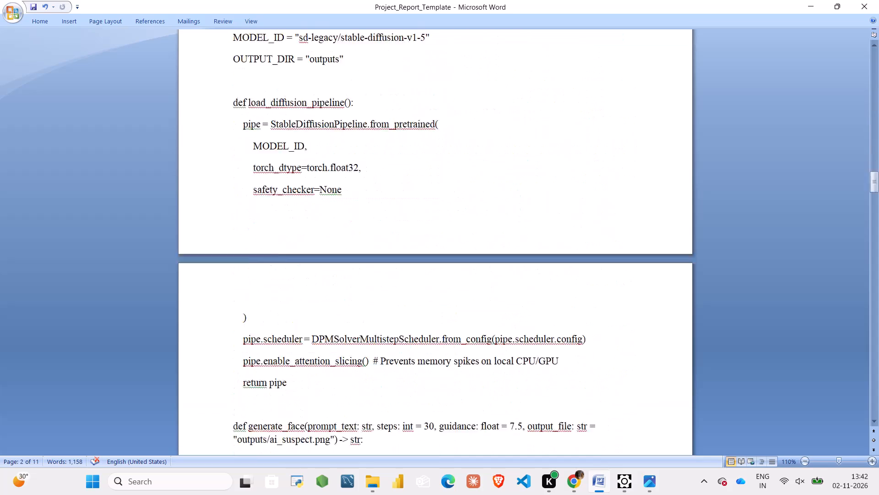
scroll(336, 303, "down", 1)
scroll(336, 303, "up", 10)
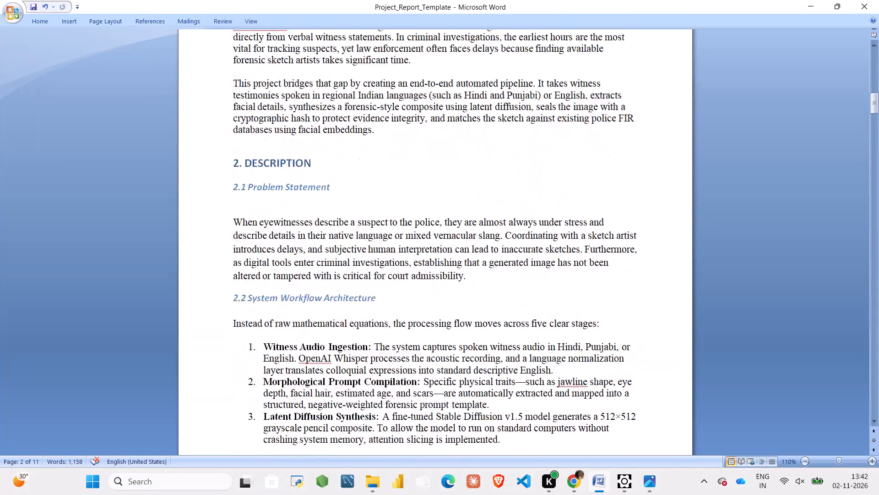
scroll(336, 303, "up", 14)
scroll(336, 303, "down", 3, "ctrl")
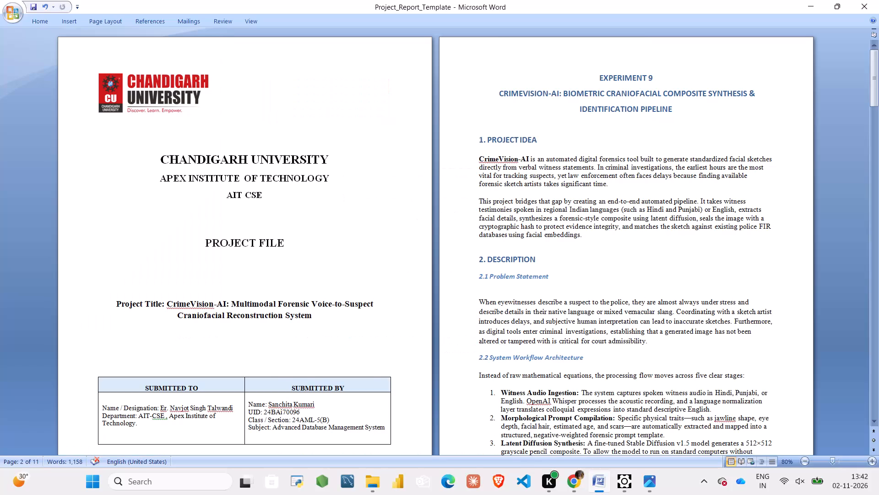
scroll(348, 297, "down", 3, "ctrl")
scroll(348, 297, "down", 1)
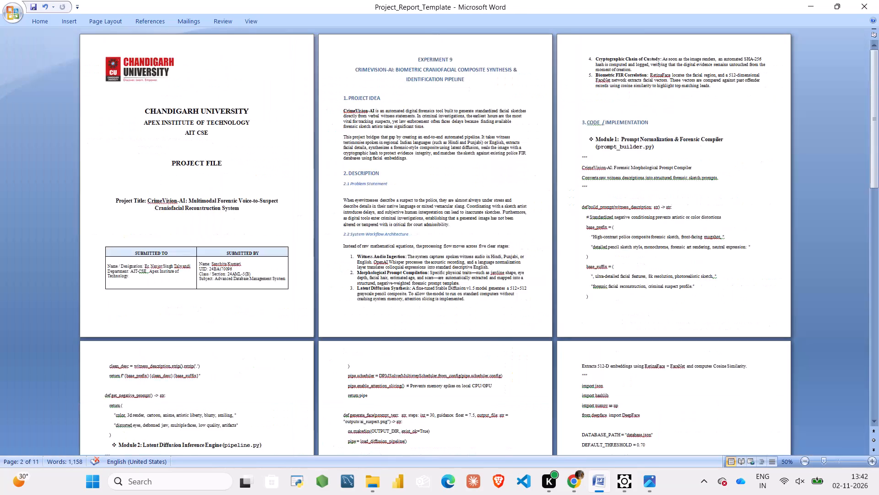
scroll(348, 297, "down", 4)
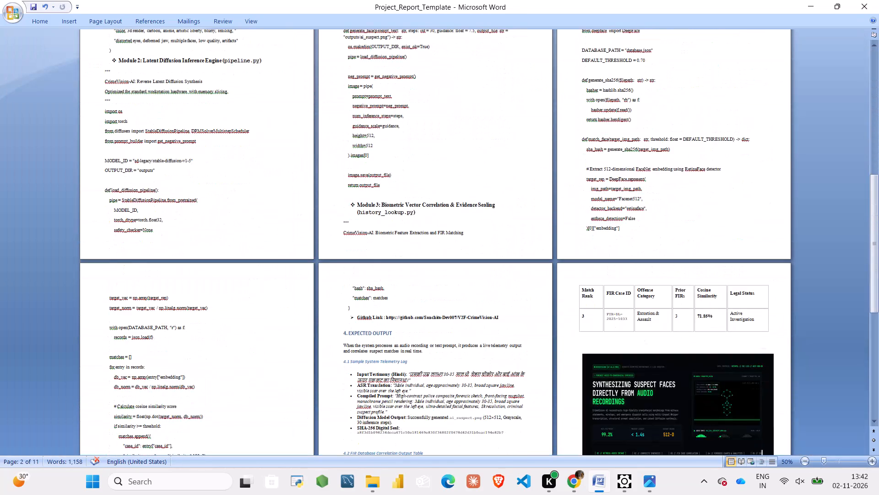
scroll(348, 297, "down", 4)
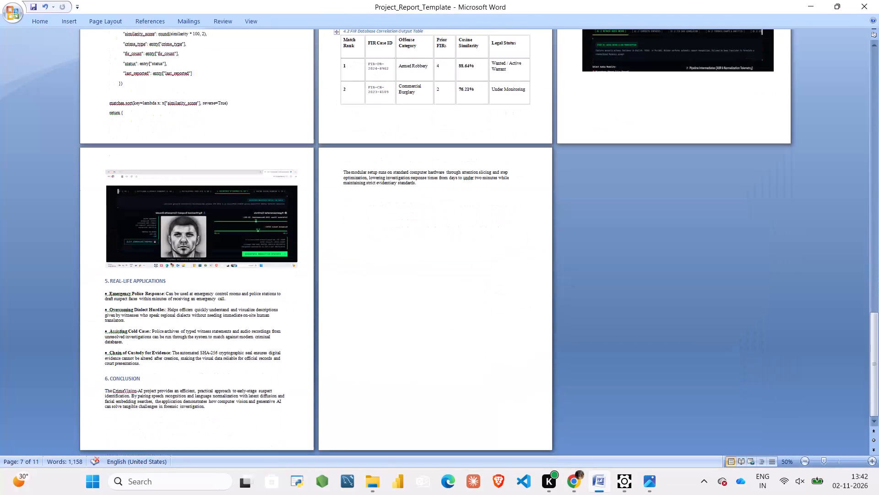
scroll(348, 297, "down", 4)
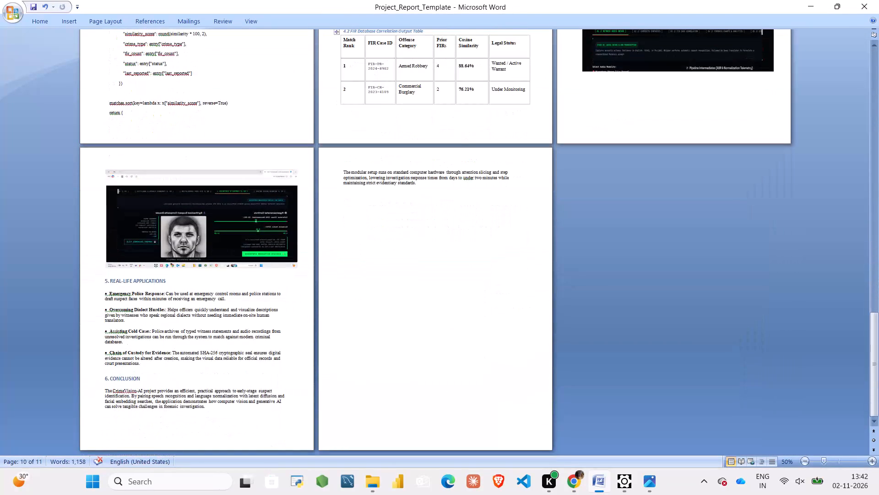
scroll(348, 297, "down", 1)
scroll(348, 297, "up", 2, "ctrl")
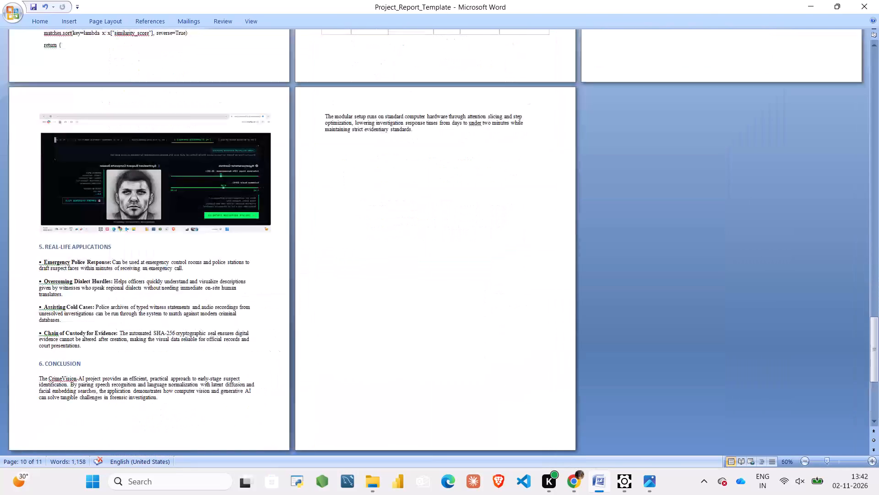
scroll(359, 275, "down", 2)
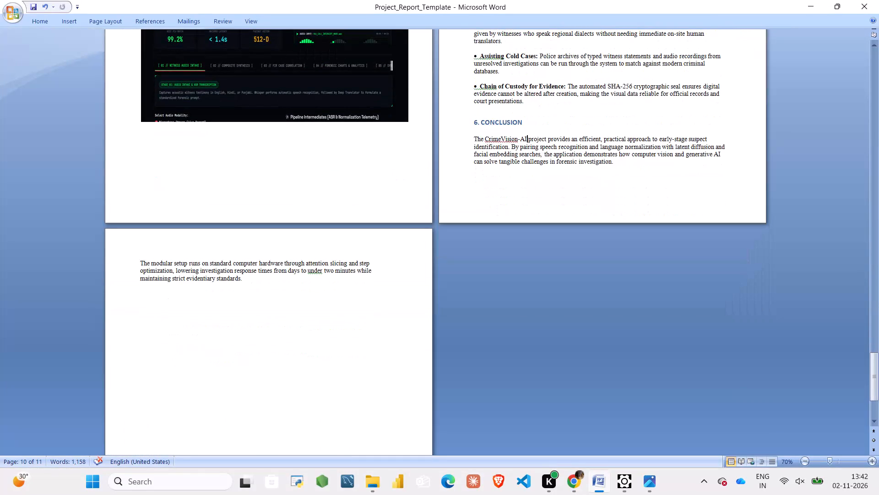
Delete the Conclusion's closing paragraph about the modular setup, which sits alone on the last page.
scroll(359, 275, "down", 1)
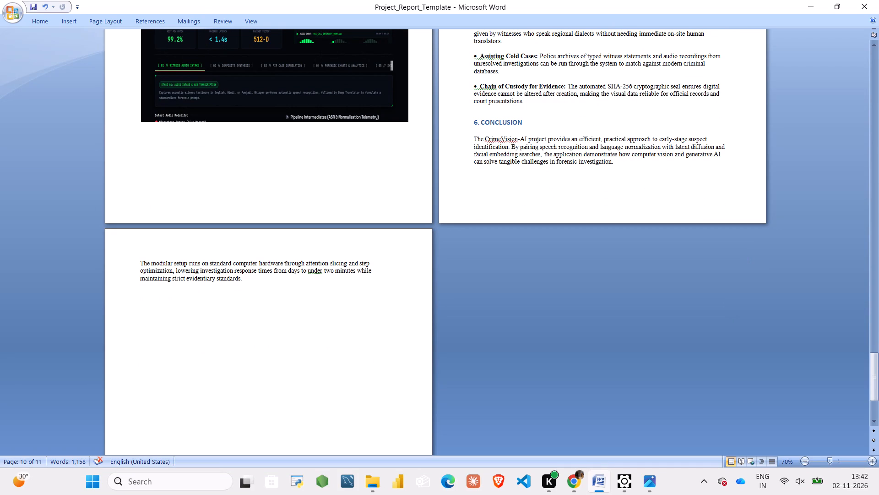
left_click_drag(140, 263, 253, 296)
key("BackSpace")
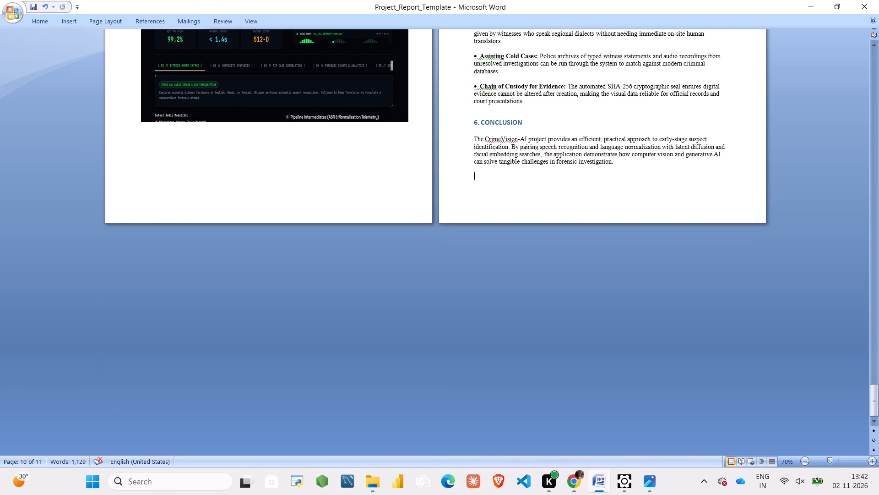
Change the font colour of the repository URL after "Github Link :", above the Expected Output heading, to the medium blue theme colour.
scroll(442, 294, "up", 6)
scroll(442, 294, "down", 1)
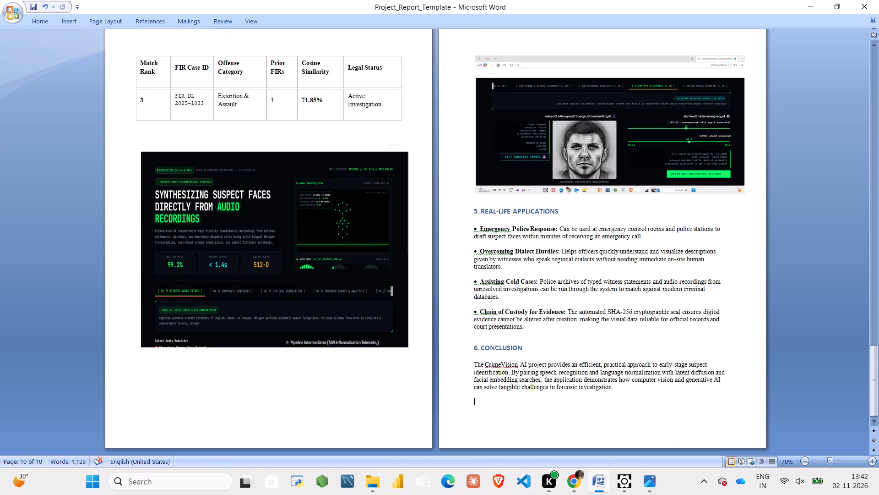
scroll(442, 294, "down", 1)
left_click(353, 274)
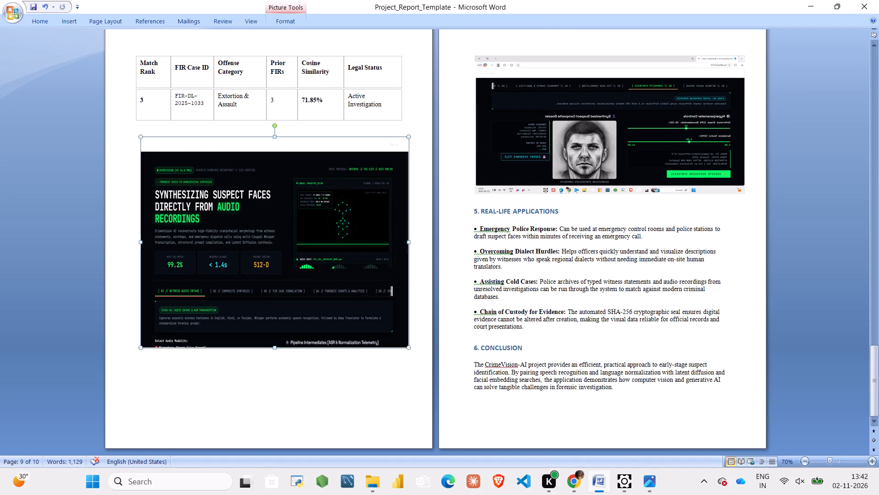
scroll(195, 282, "up", 2)
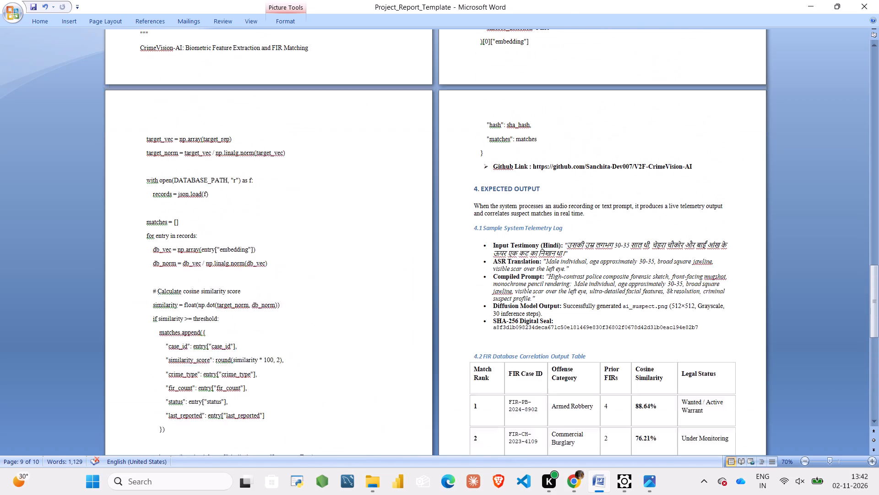
scroll(195, 282, "up", 4)
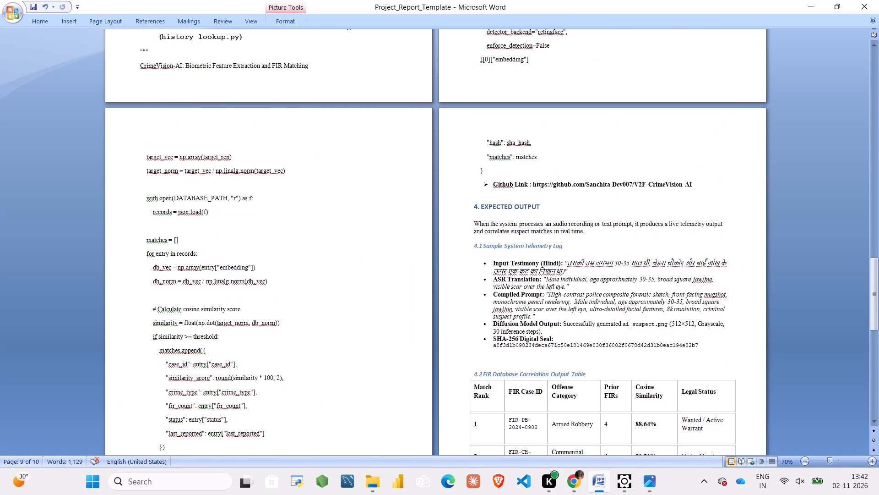
scroll(195, 282, "up", 3)
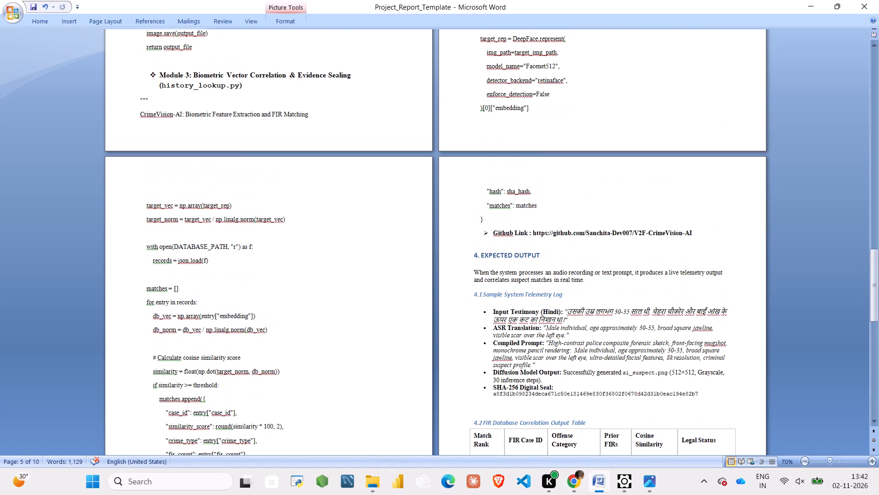
left_click_drag(533, 231, 608, 231)
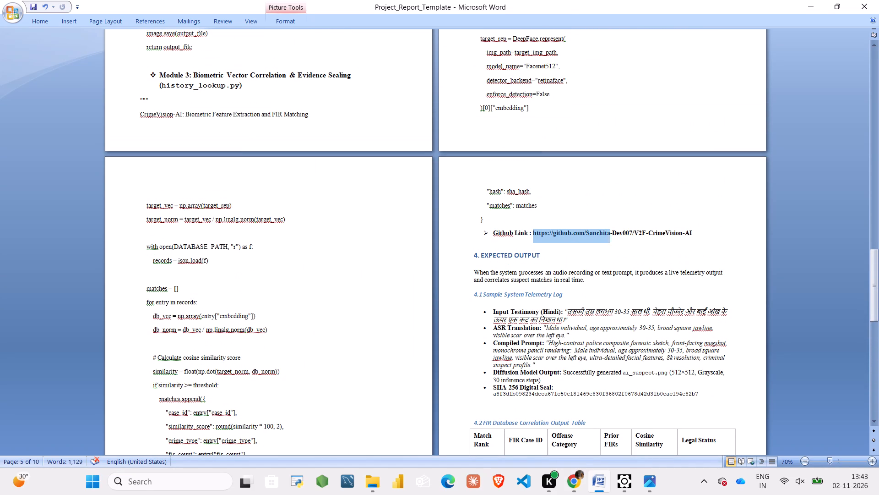
left_click_drag(608, 231, 693, 230)
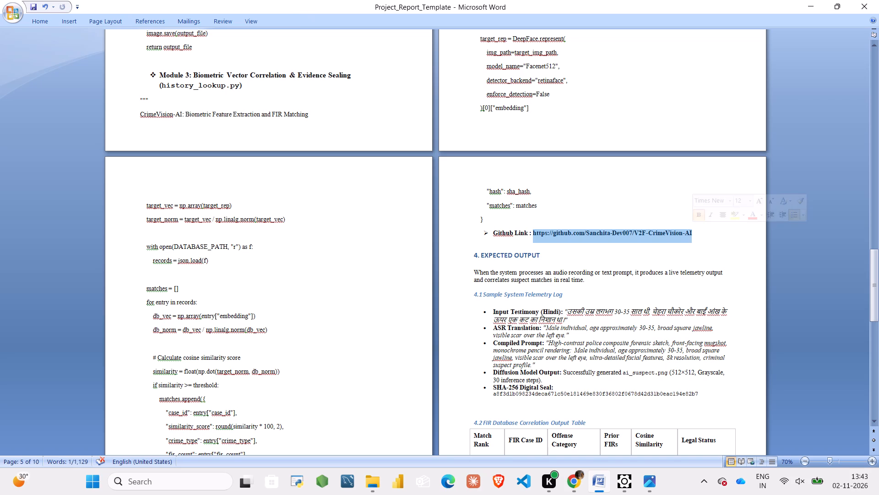
left_click(761, 217)
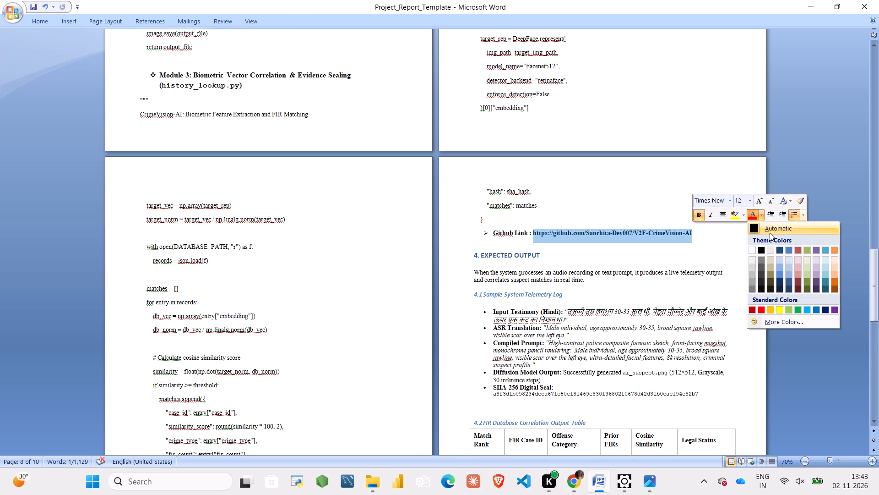
left_click(787, 251)
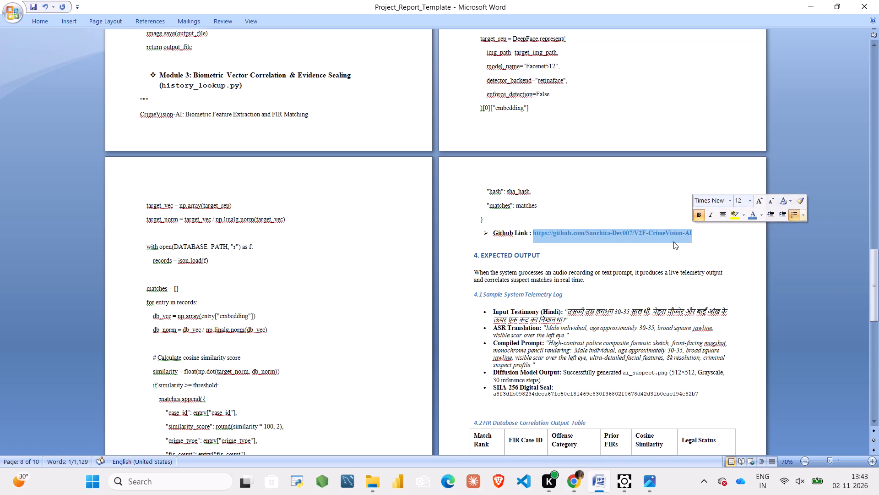
left_click(667, 242)
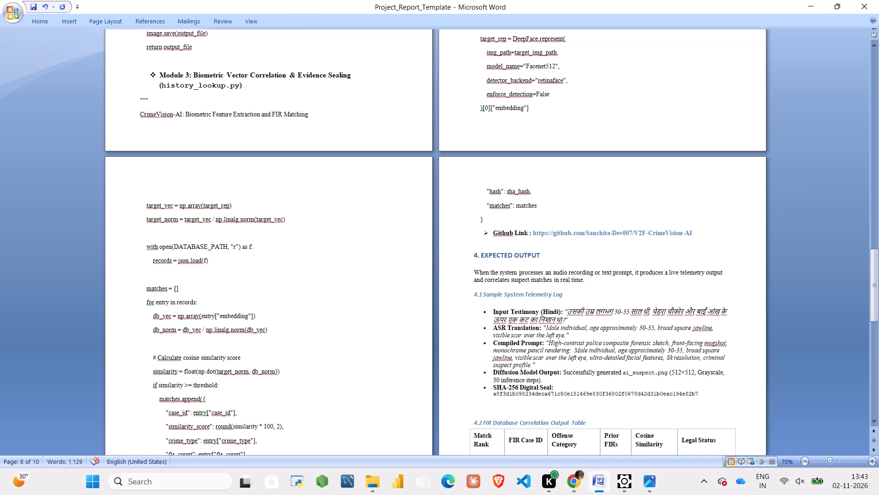
left_click(549, 225)
Check the Expected Output, screenshot and Conclusion pages, and go back to the cover page to examine its submission details table.
scroll(549, 225, "down", 1)
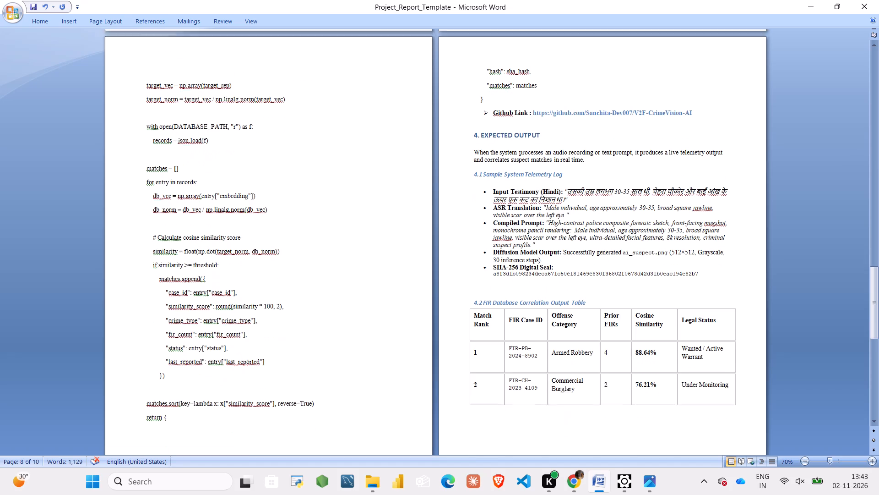
scroll(549, 225, "down", 1)
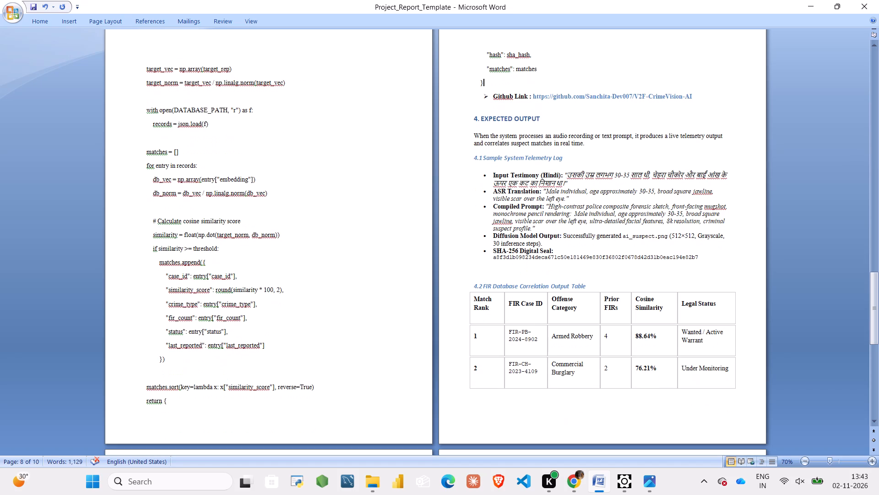
scroll(549, 225, "down", 3)
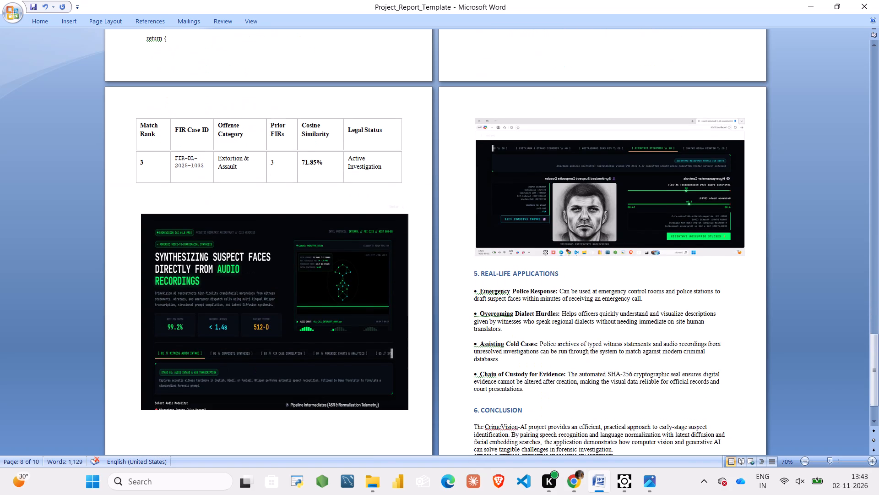
scroll(549, 225, "down", 3)
scroll(549, 225, "up", 7)
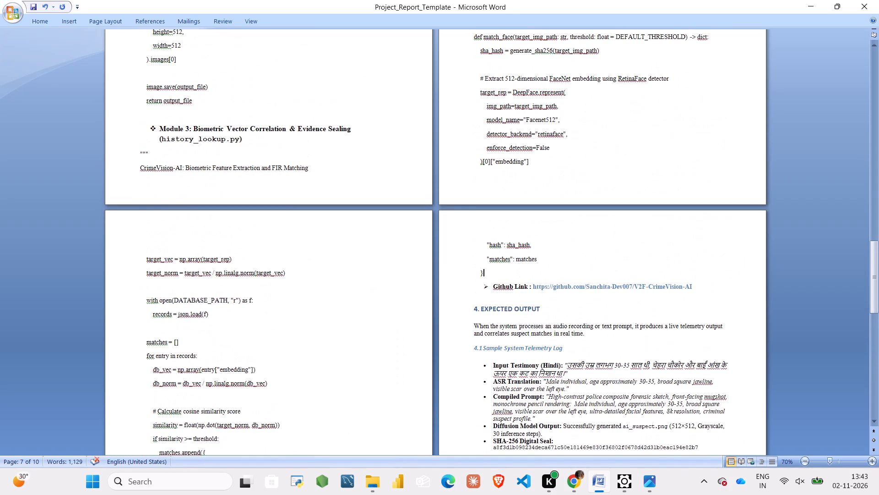
scroll(549, 225, "up", 12)
scroll(549, 225, "up", 16)
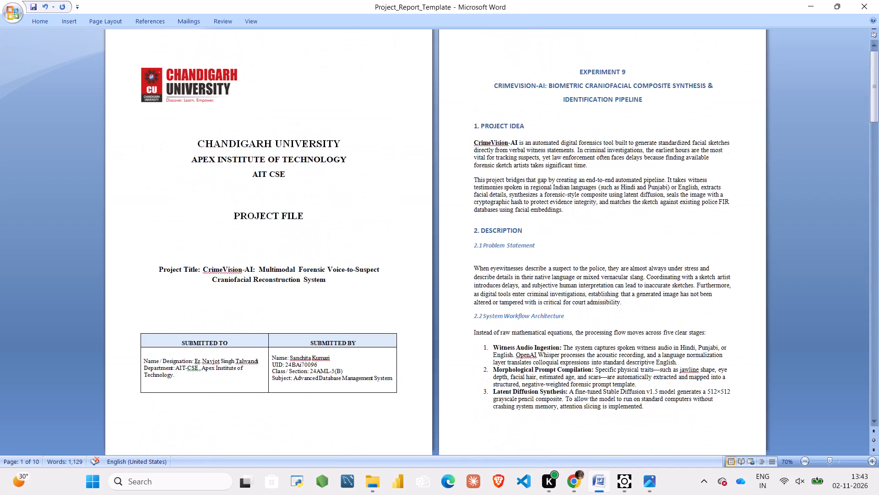
scroll(549, 225, "up", 2)
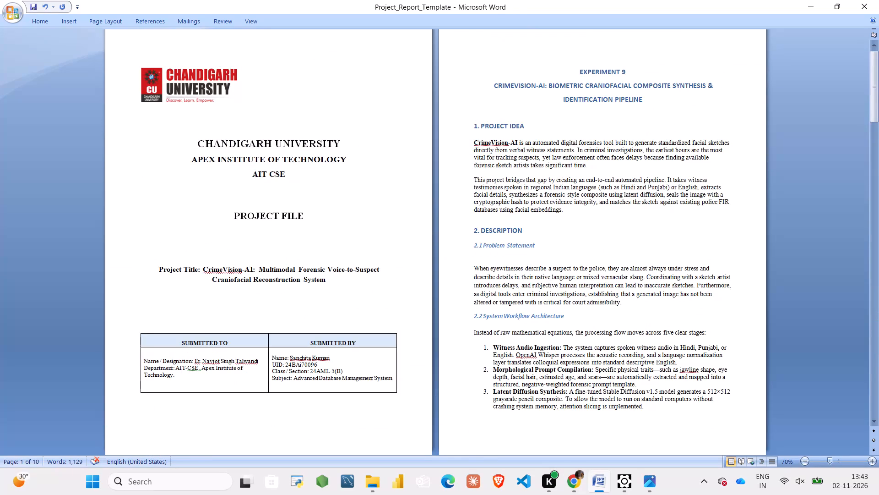
left_click(265, 361)
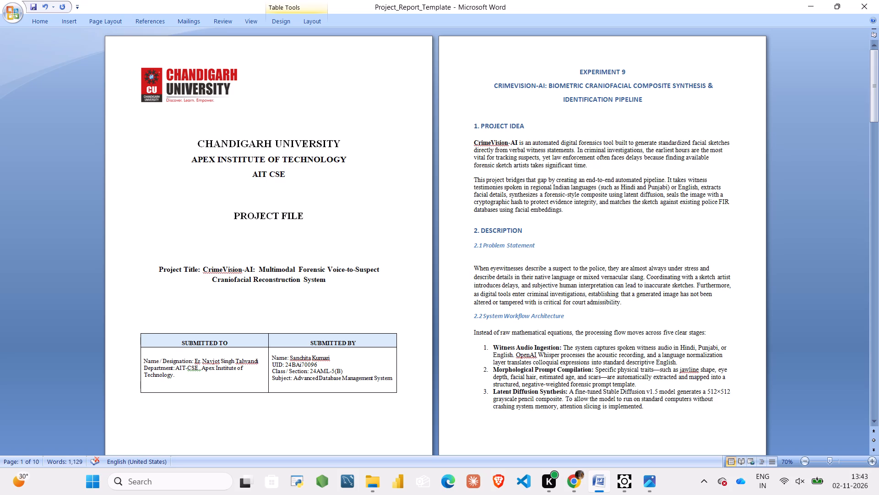
Review the report forward from the cover page through the code modules to the Expected Output section and its correlation table.
scroll(575, 122, "down", 4)
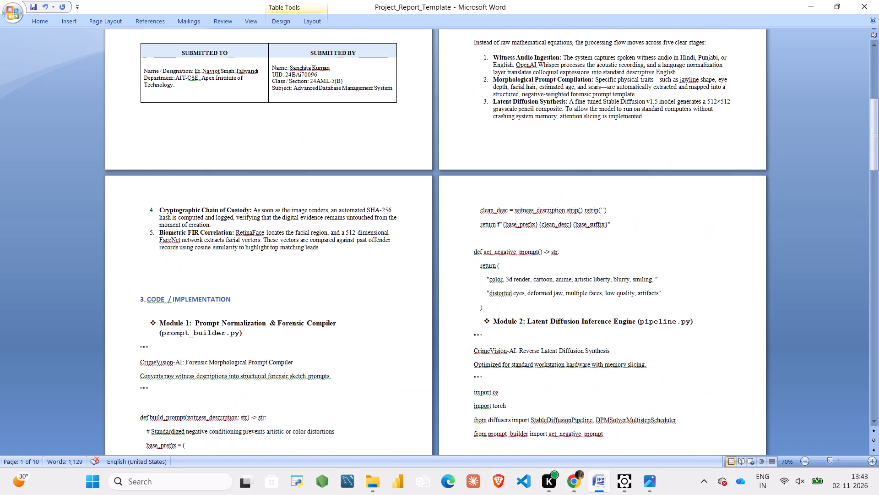
scroll(575, 122, "down", 9)
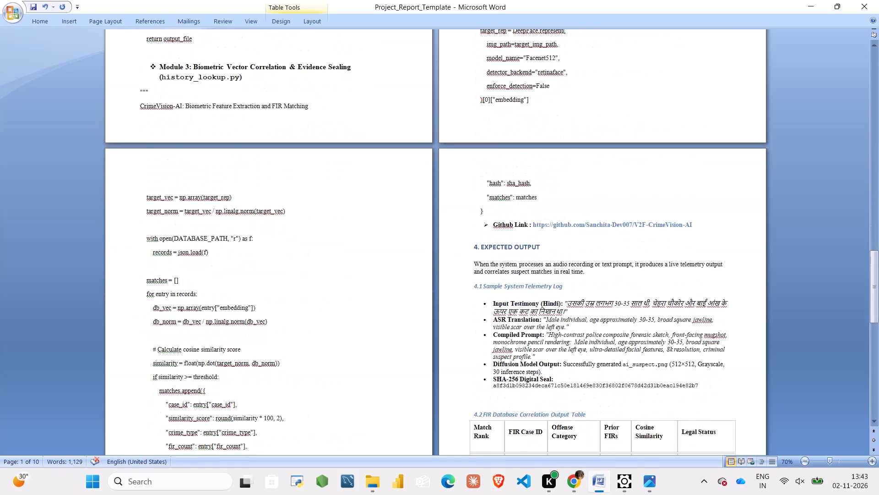
scroll(575, 122, "down", 4)
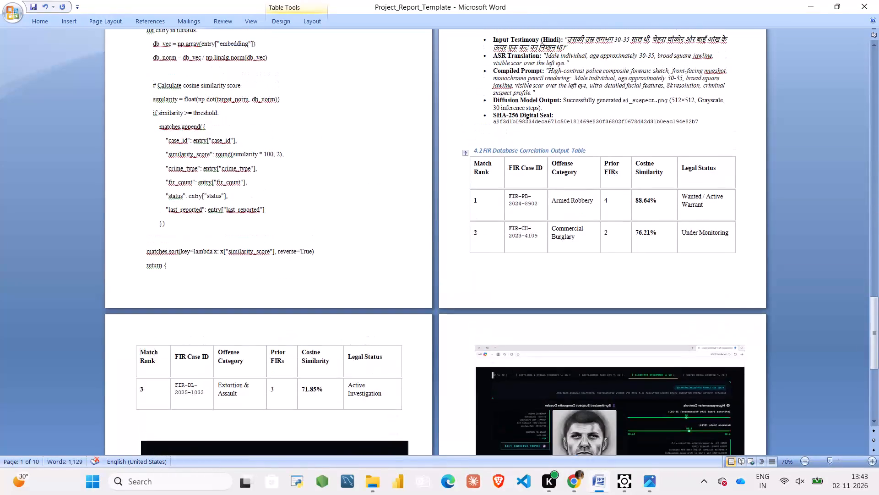
scroll(575, 122, "down", 1)
scroll(575, 122, "up", 1)
scroll(575, 122, "down", 1)
scroll(575, 122, "up", 1)
scroll(575, 122, "down", 3)
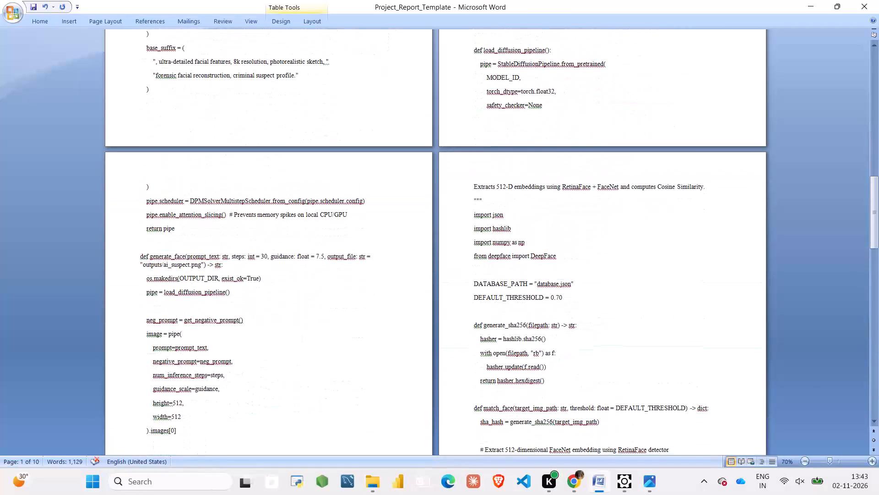
scroll(575, 122, "down", 4)
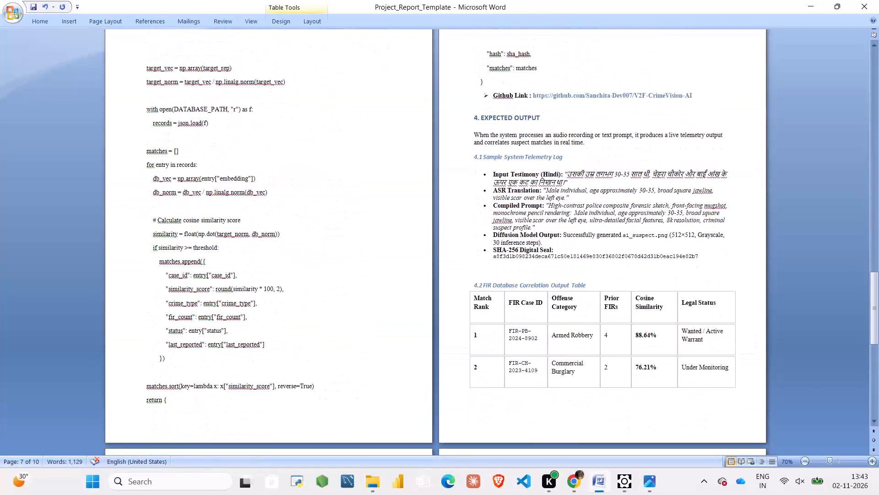
scroll(575, 122, "down", 4)
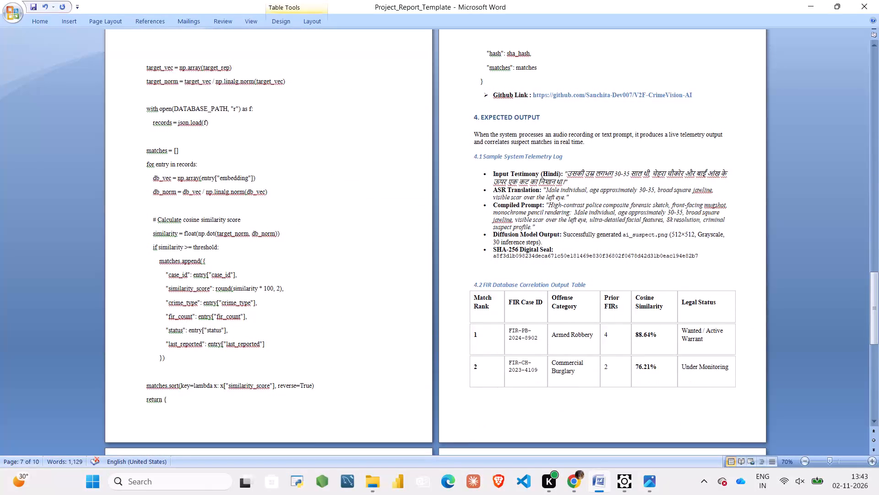
Review the report's remaining pages with the output screenshots, Real-Life Applications and Conclusion, and return to the cover page.
scroll(575, 122, "down", 3)
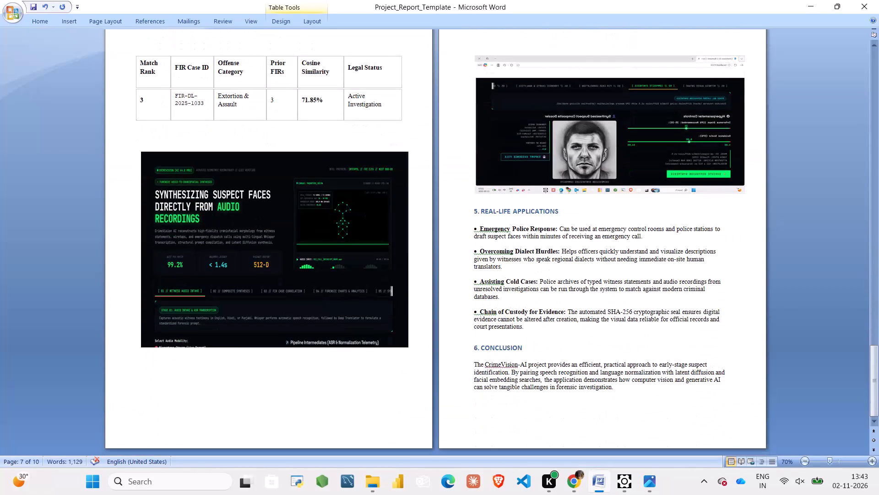
scroll(575, 122, "down", 5)
scroll(575, 122, "up", 4)
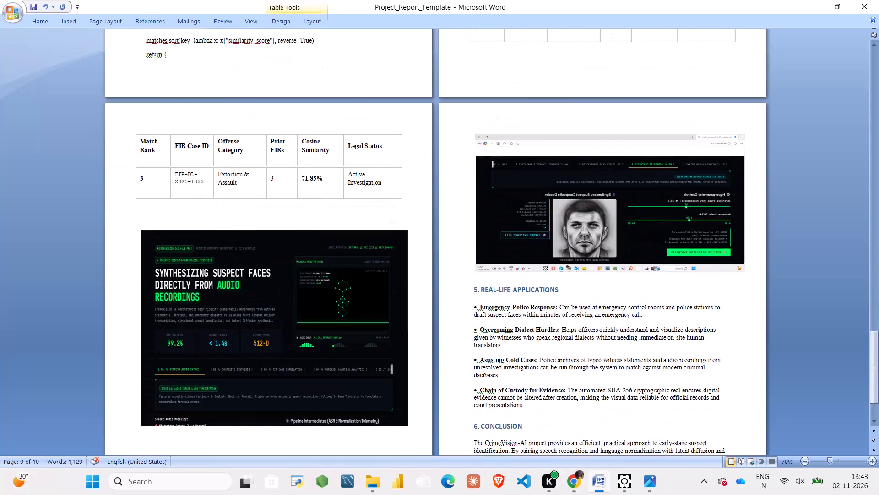
scroll(575, 122, "up", 4)
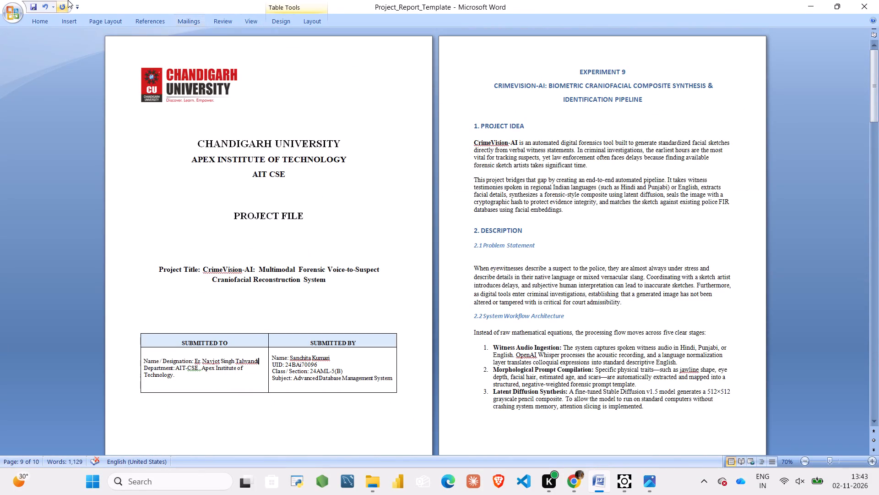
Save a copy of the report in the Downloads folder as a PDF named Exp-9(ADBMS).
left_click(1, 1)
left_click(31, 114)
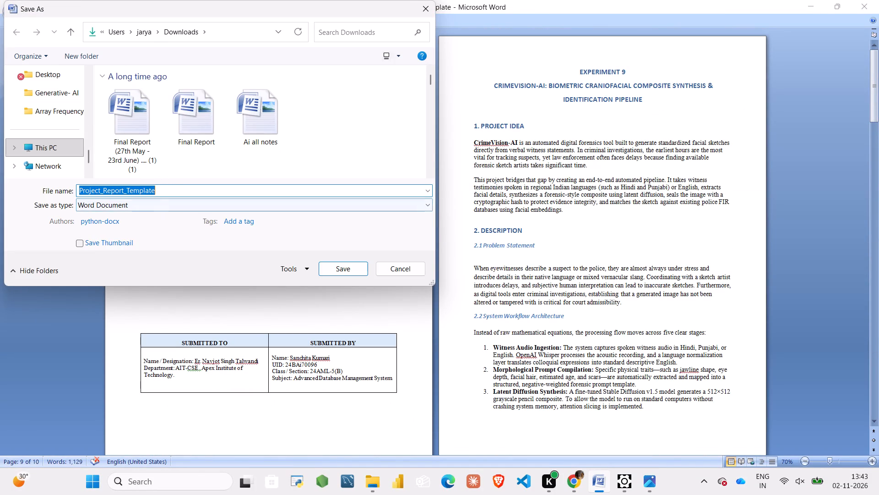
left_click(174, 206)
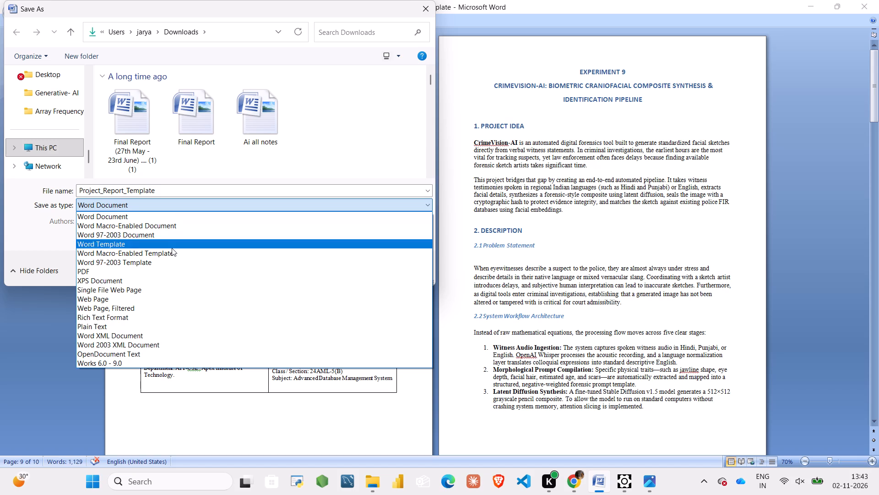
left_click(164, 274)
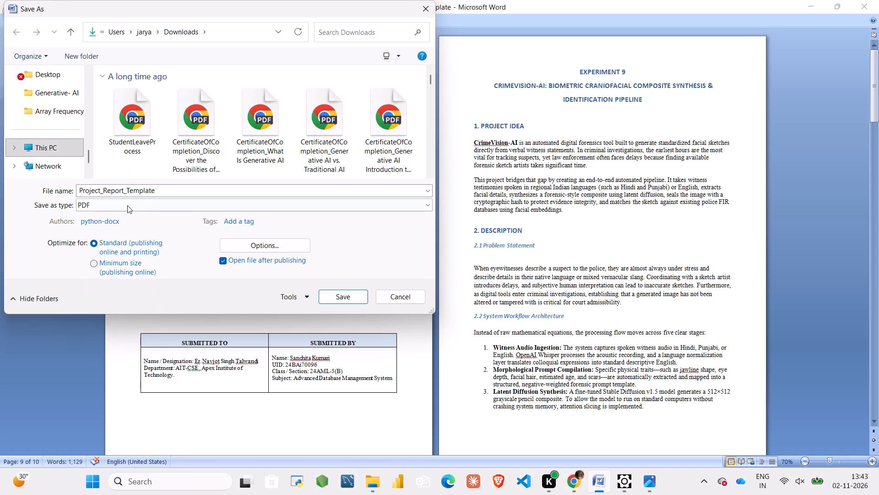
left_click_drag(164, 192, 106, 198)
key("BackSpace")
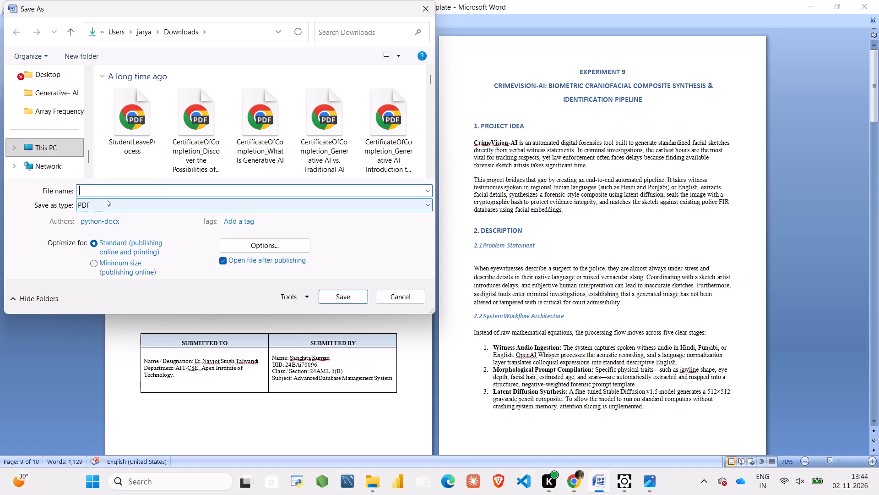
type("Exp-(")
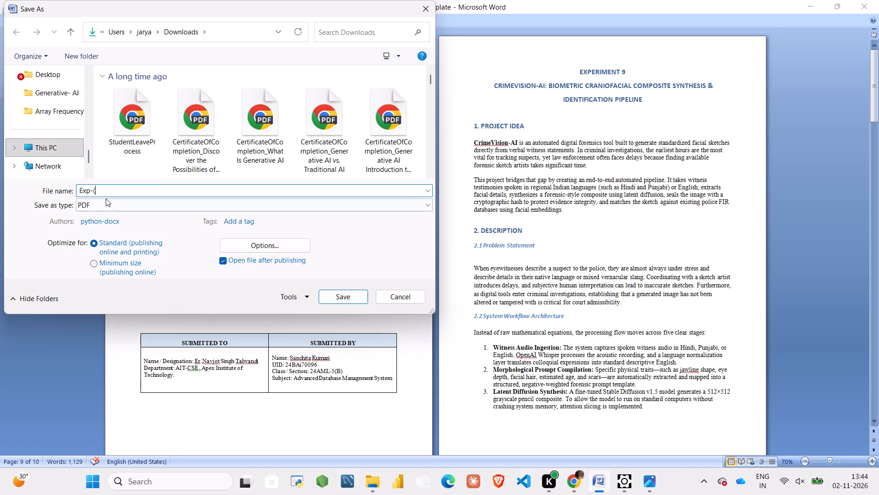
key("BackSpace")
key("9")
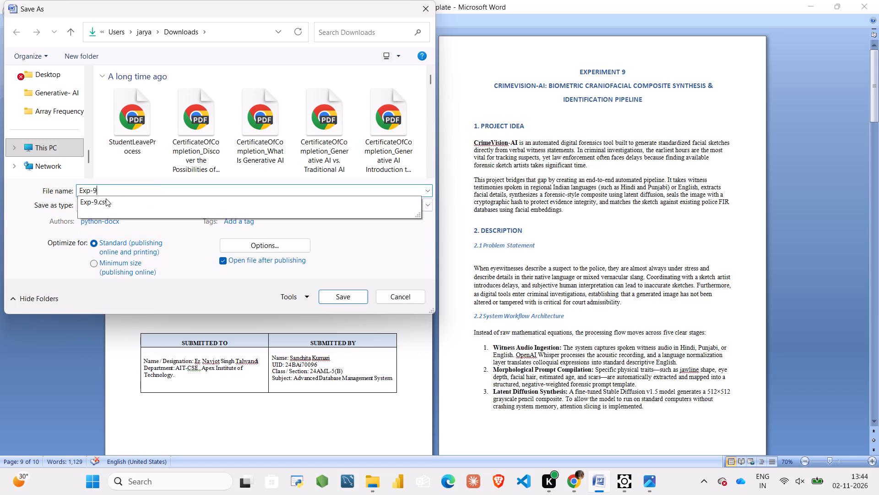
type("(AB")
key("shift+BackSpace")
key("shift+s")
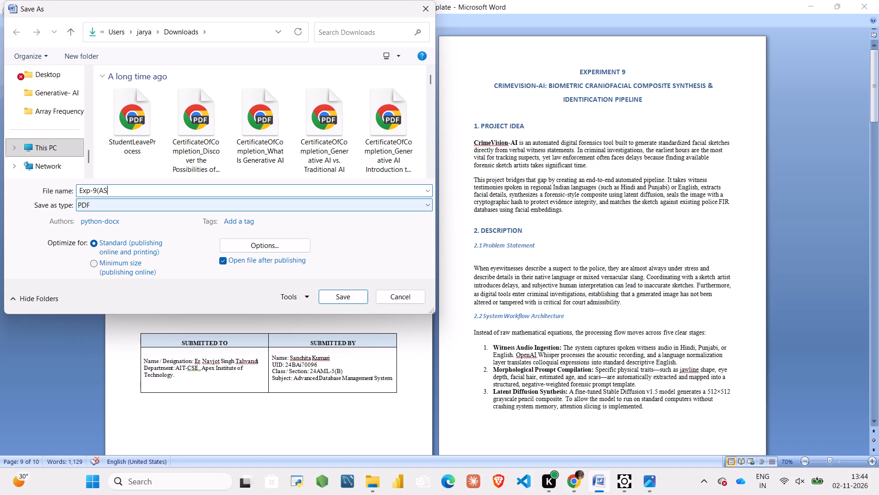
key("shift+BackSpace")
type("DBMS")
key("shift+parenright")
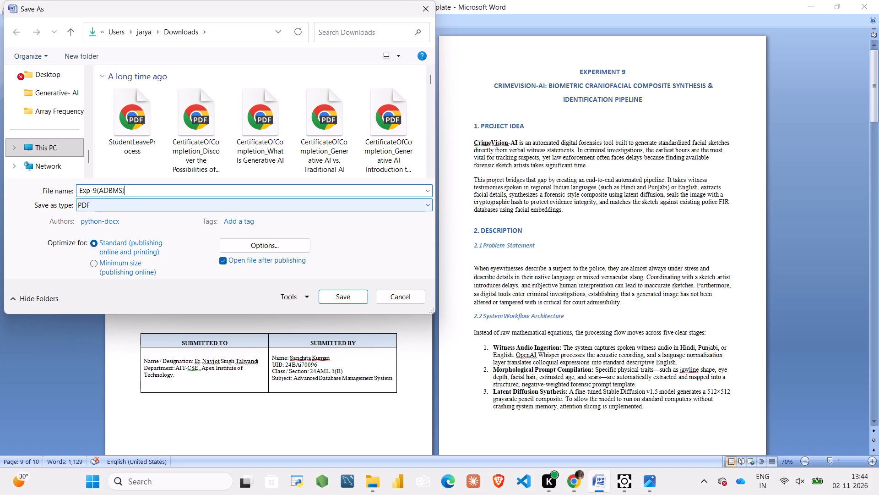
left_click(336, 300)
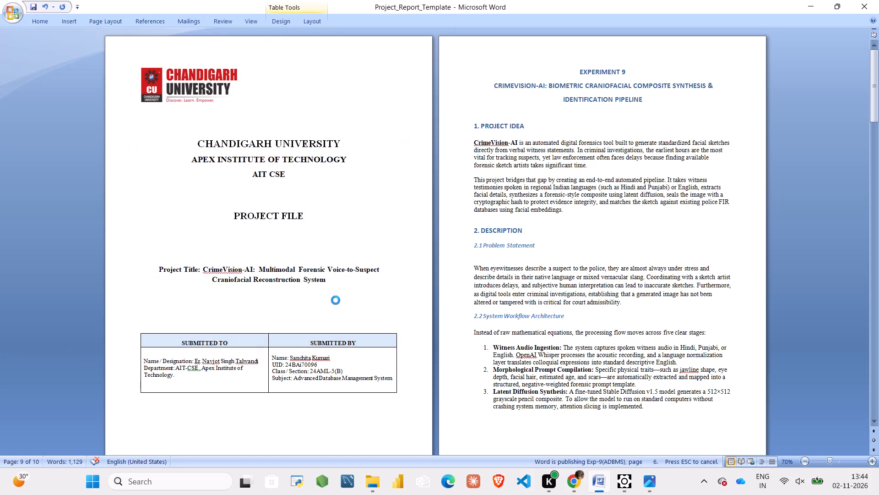
Examine the cover page of the exported PDF in Chrome, including its submission details table.
scroll(336, 300, "down", 3)
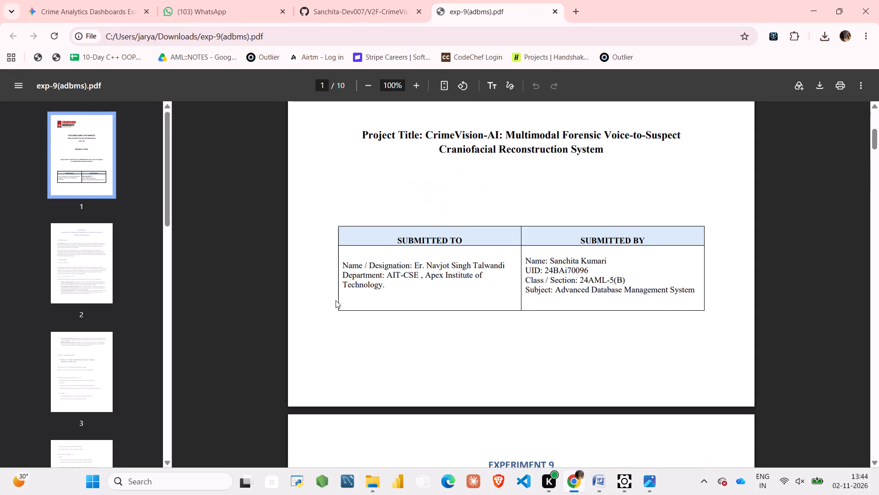
scroll(336, 300, "down", 1)
scroll(336, 300, "up", 2)
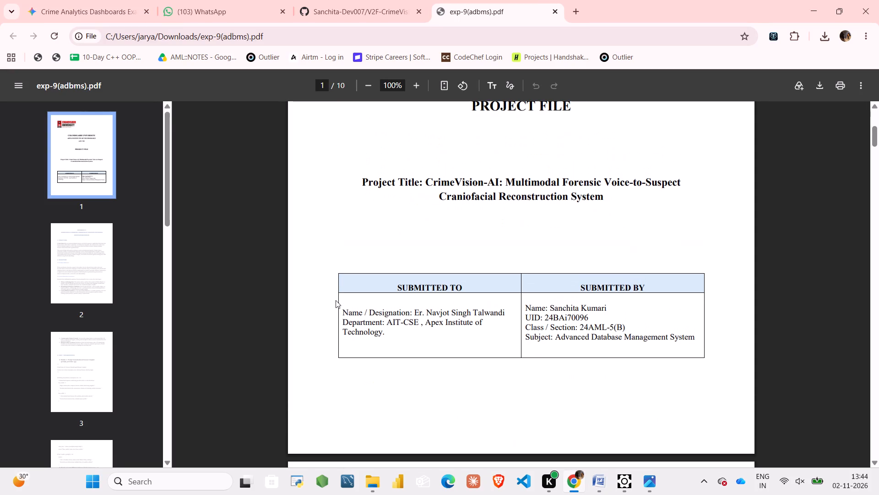
scroll(336, 300, "up", 2)
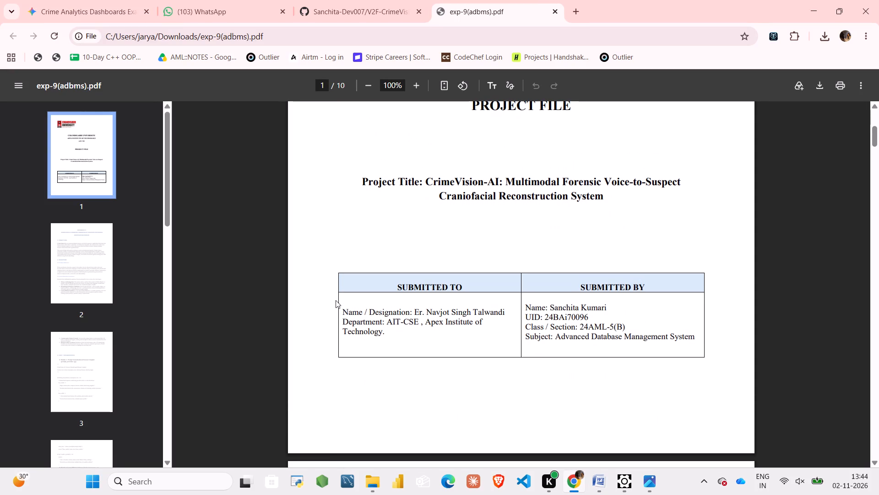
scroll(336, 300, "up", 1)
Switch back to Word and change the lowercase "i" in the cover page's UID to a capital "I".
left_click(588, 480)
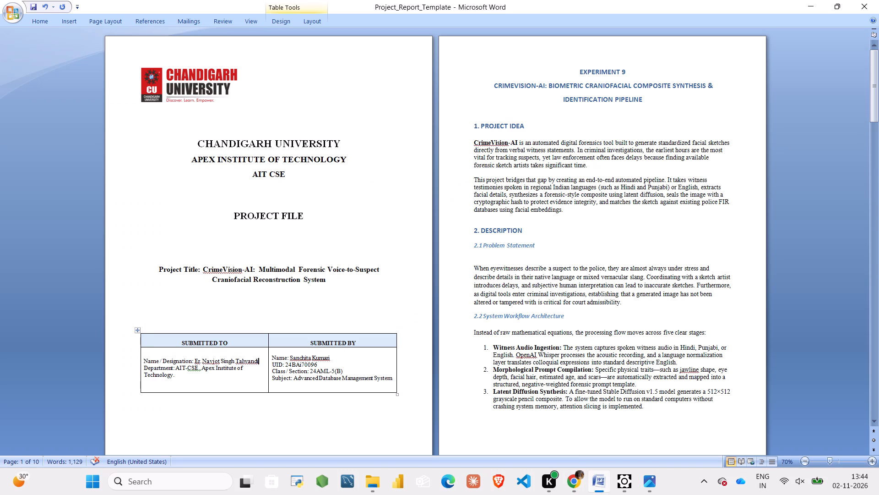
left_click(301, 364)
key("BackSpace")
key("shift+i")
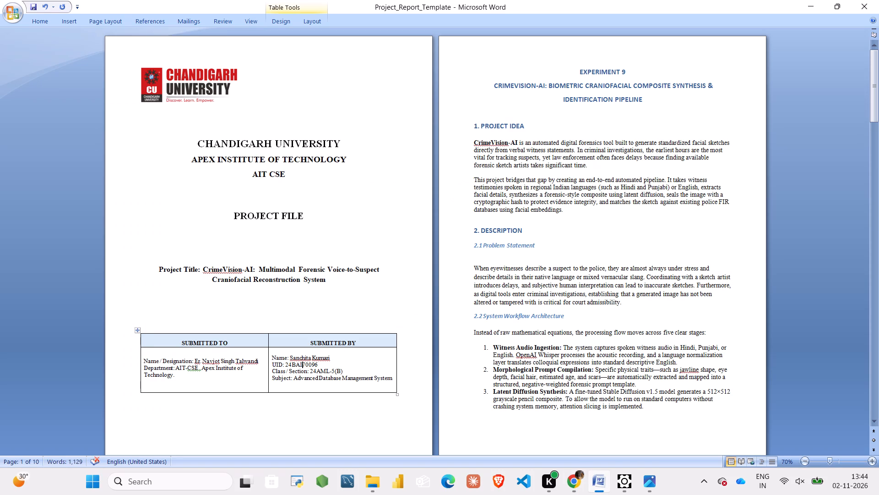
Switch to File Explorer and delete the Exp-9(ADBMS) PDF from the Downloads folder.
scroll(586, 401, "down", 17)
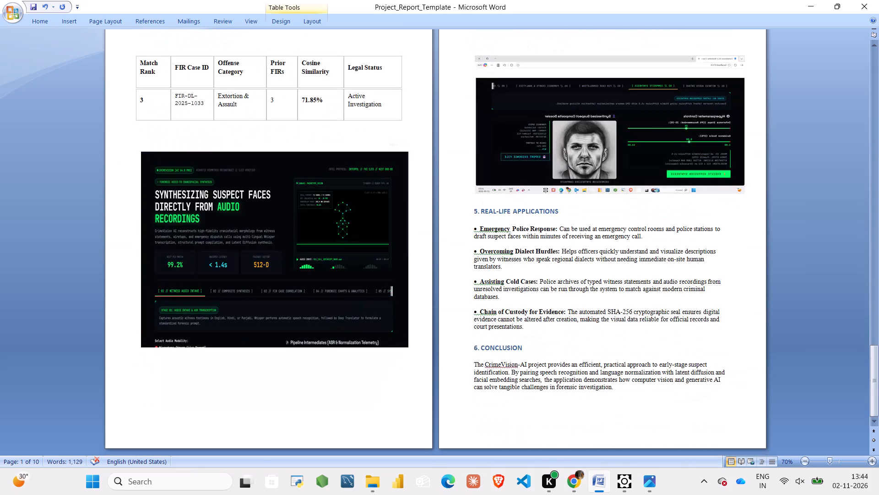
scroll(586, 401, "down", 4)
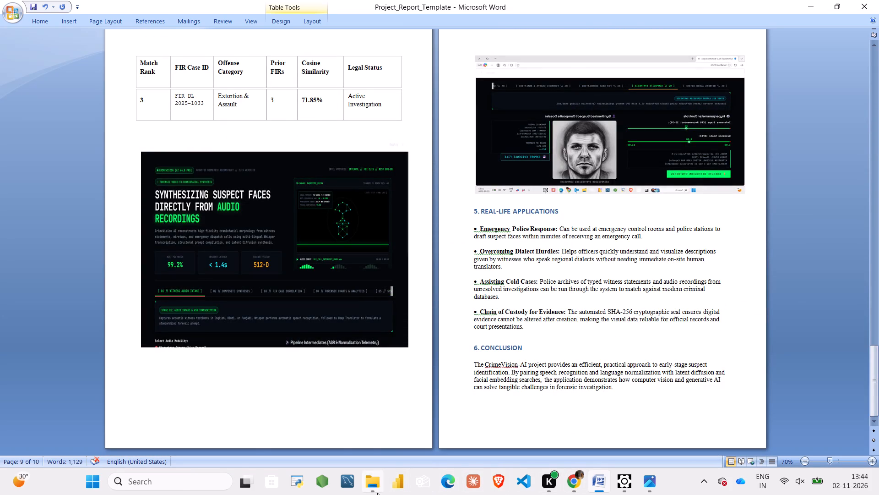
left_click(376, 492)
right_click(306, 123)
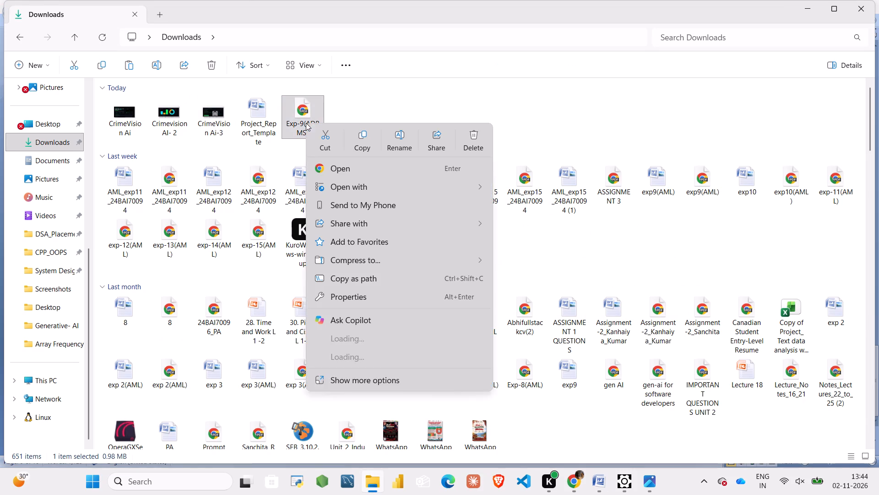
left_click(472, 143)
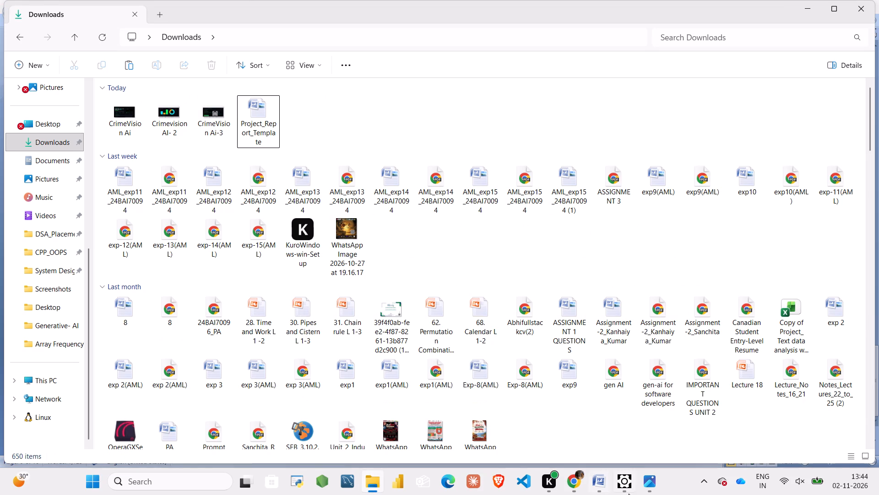
Switch back to Word and save the corrected report in Downloads as a PDF named EXp-9(ADBMS).
left_click(591, 477)
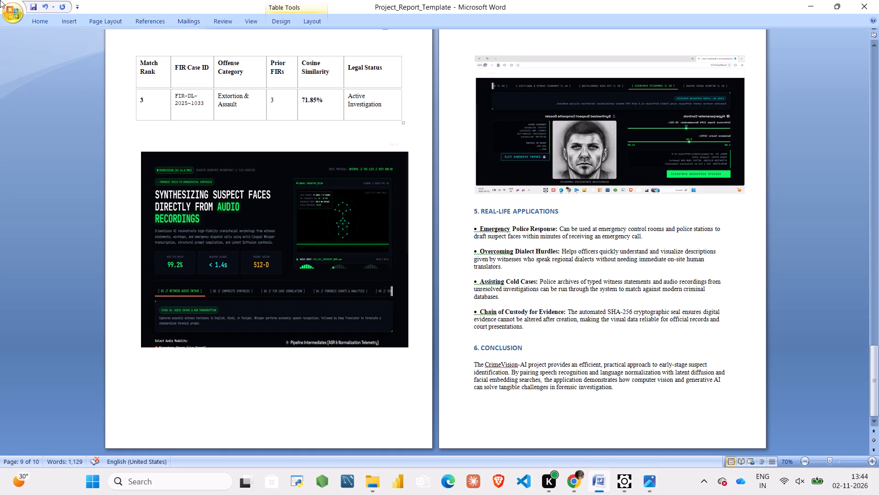
left_click(18, 13)
left_click(37, 110)
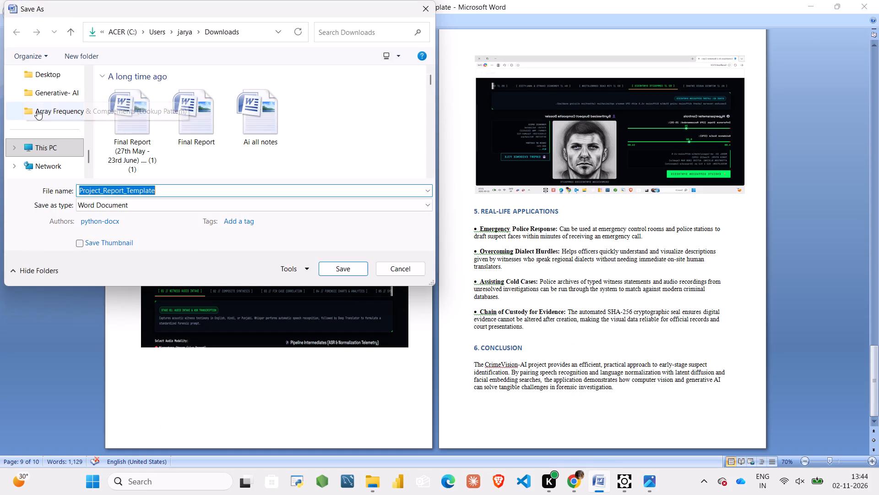
key("BackSpace")
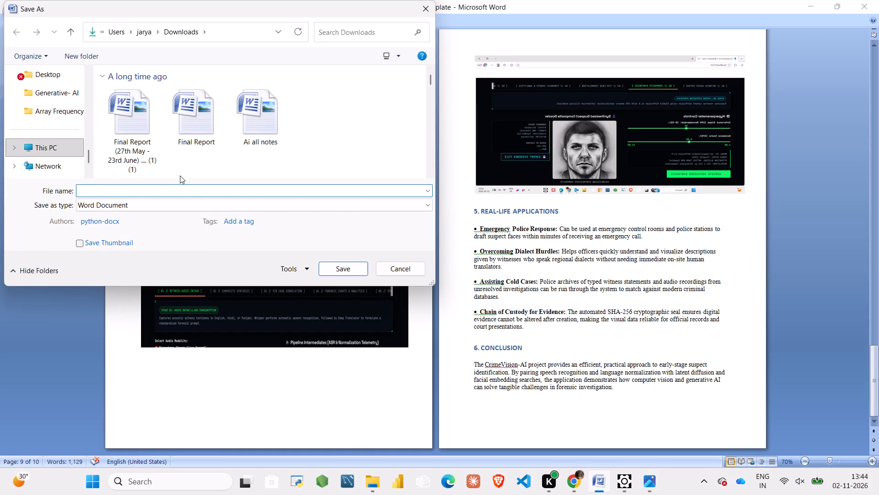
type("EX")
type("p-9")
type("(ADBMS")
key("shift+parenright")
left_click(214, 206)
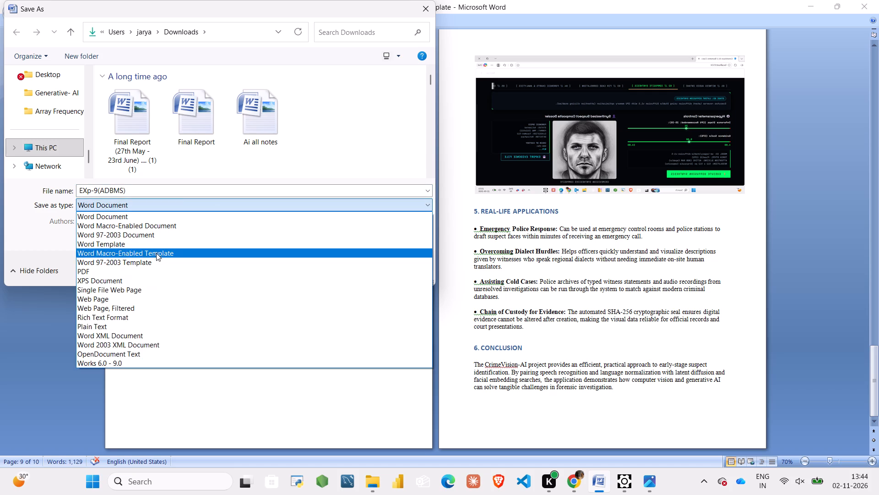
left_click(142, 270)
left_click(350, 298)
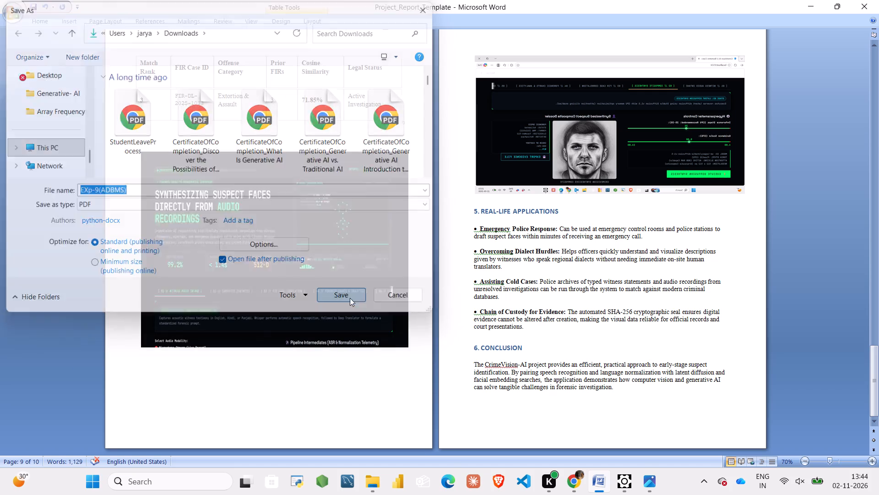
Examine all pages of the newly exported exp-9(adbms) PDF in Chrome, from the cover page's submission table to the Conclusion.
scroll(350, 298, "down", 2)
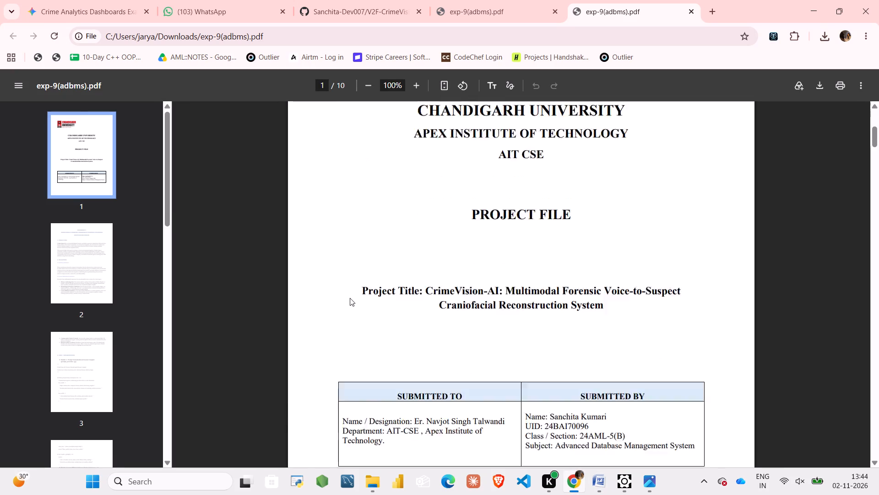
scroll(350, 298, "down", 10)
right_click(350, 298)
scroll(350, 298, "down", 3)
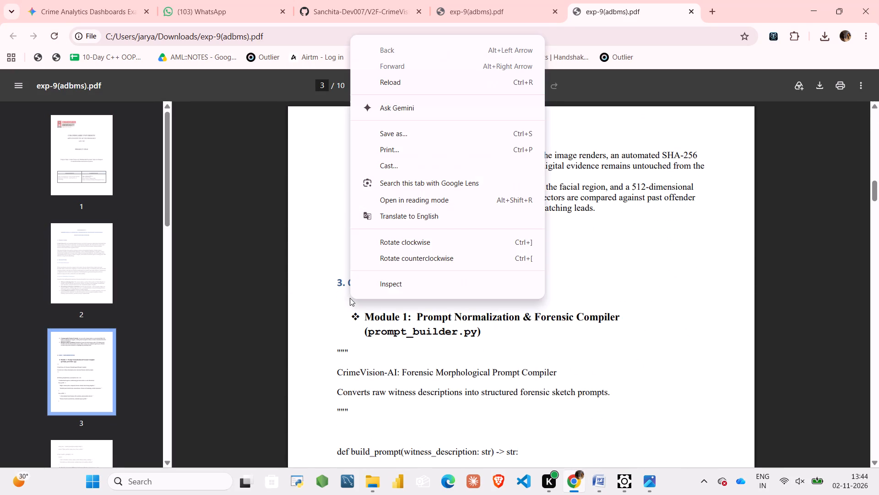
left_click(359, 392)
scroll(359, 392, "down", 10)
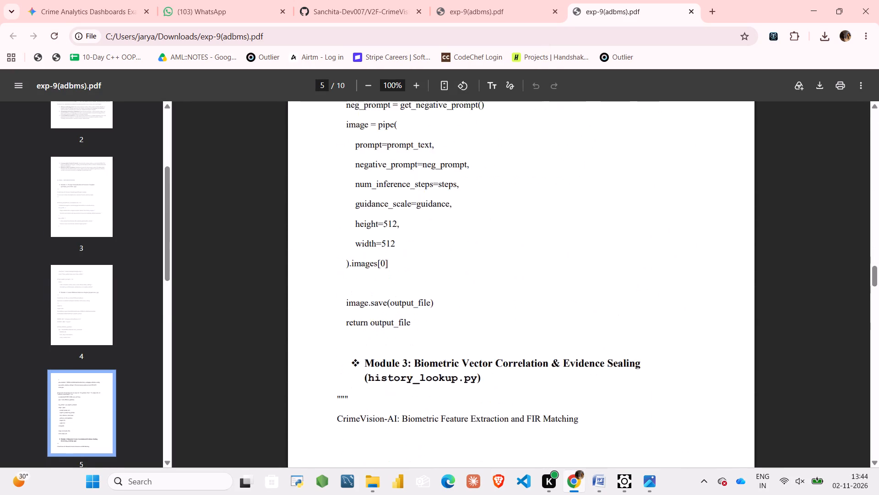
scroll(359, 392, "down", 14)
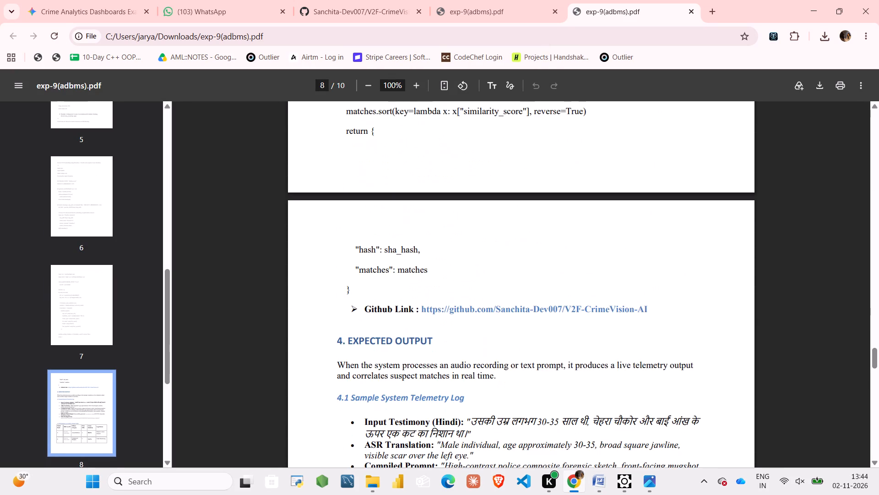
scroll(359, 392, "down", 8)
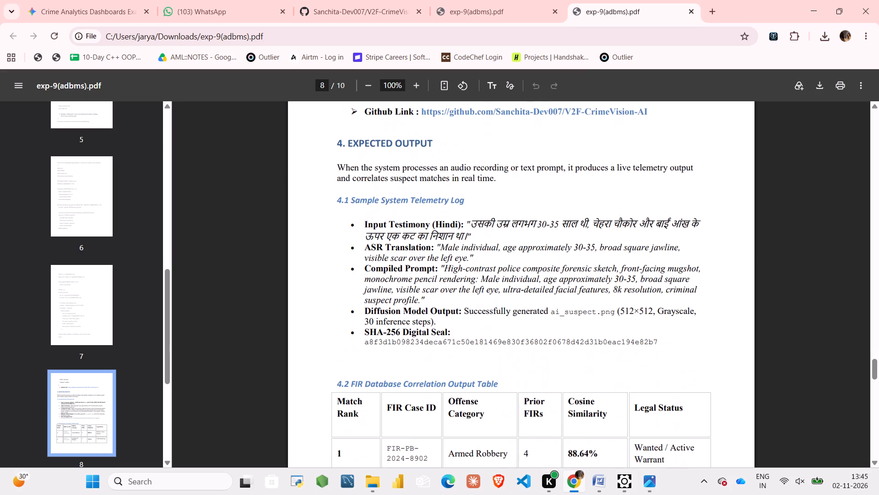
scroll(359, 392, "down", 4)
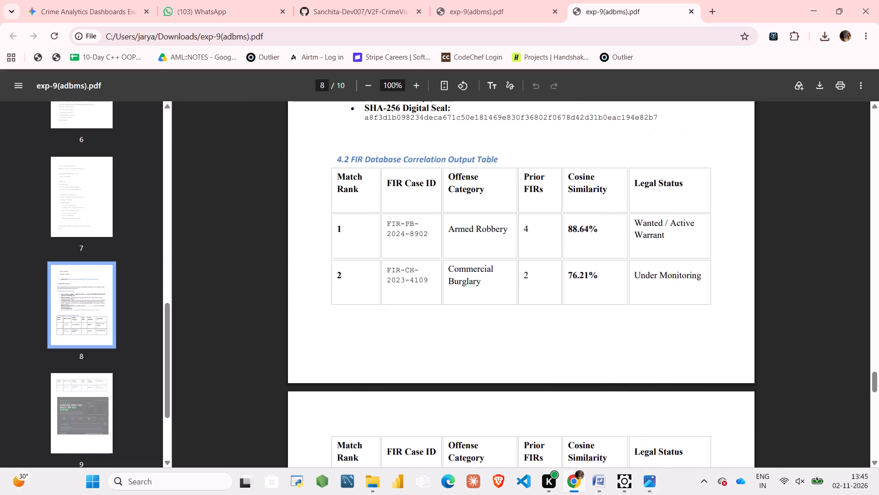
scroll(359, 392, "down", 10)
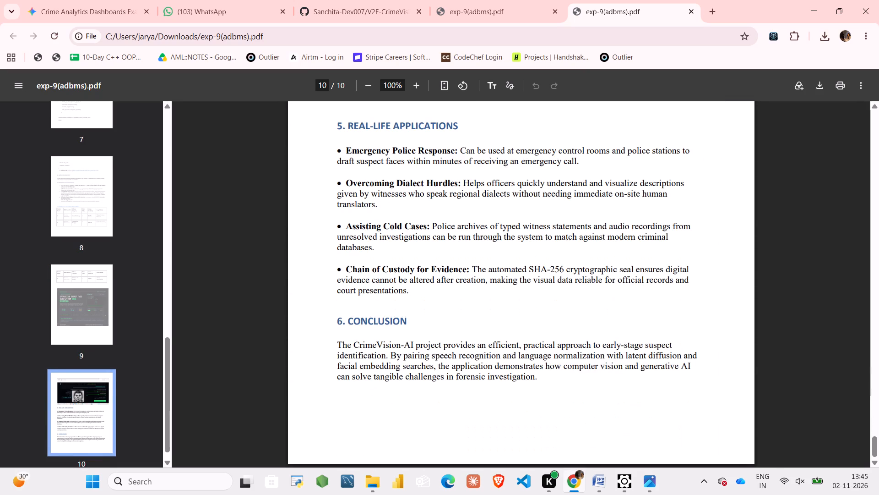